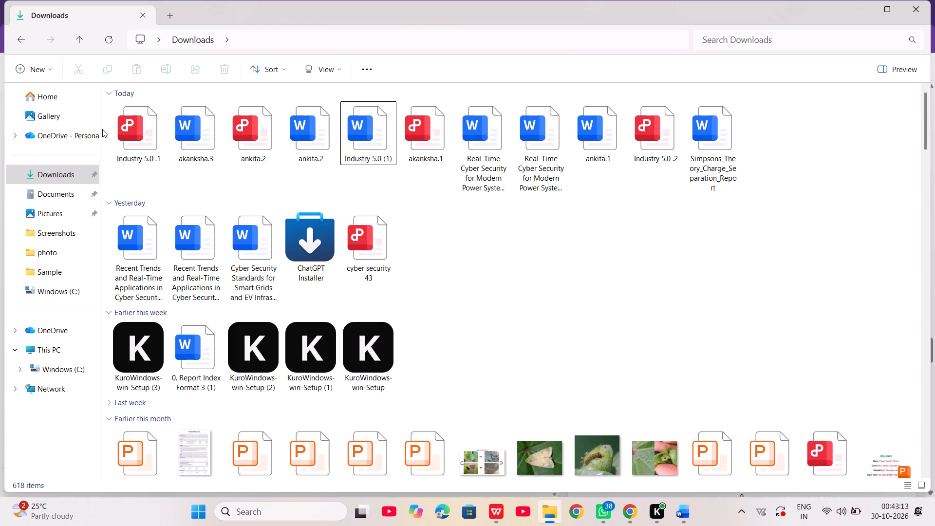
pyautogui.click(721, 131)
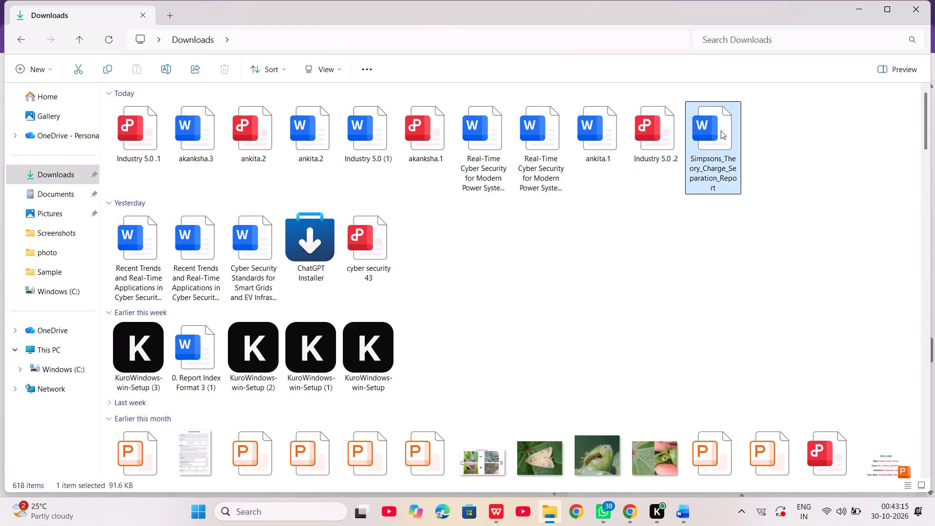
pyautogui.rightClick(721, 131)
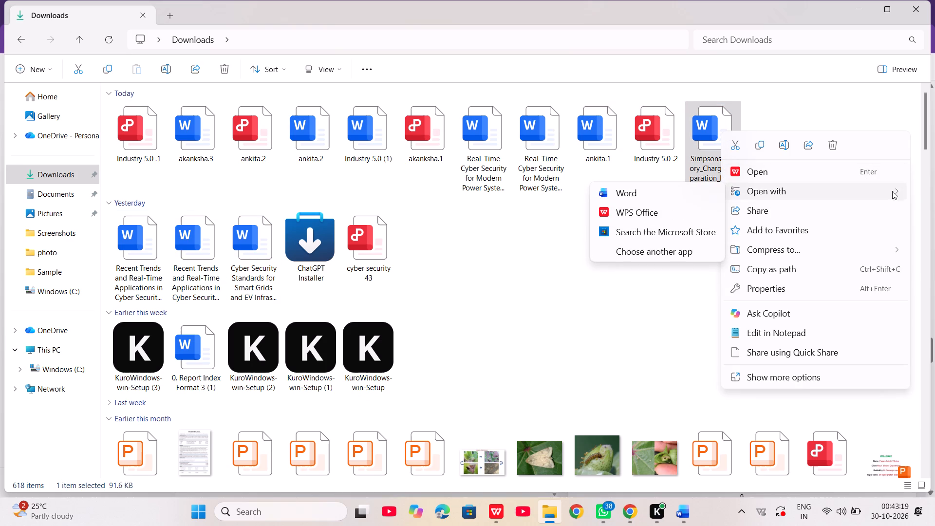
pyautogui.click(676, 195)
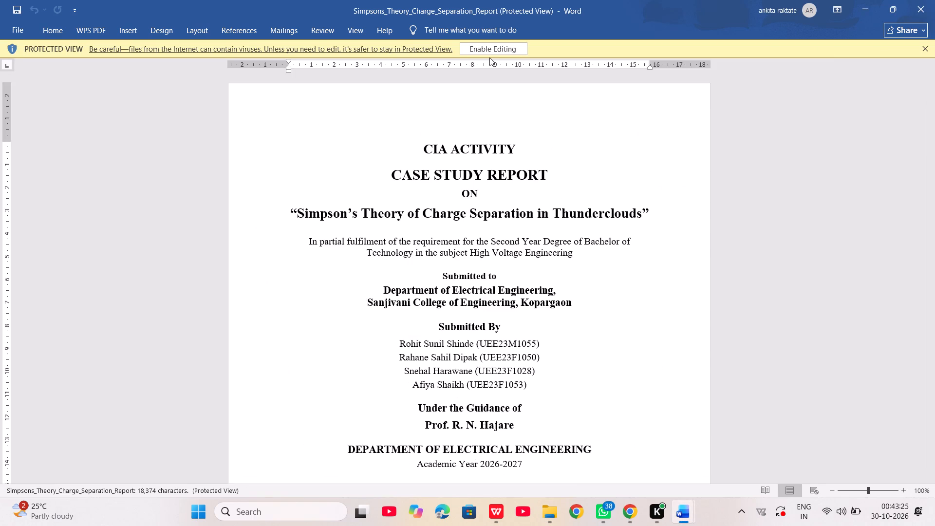
pyautogui.click(491, 47)
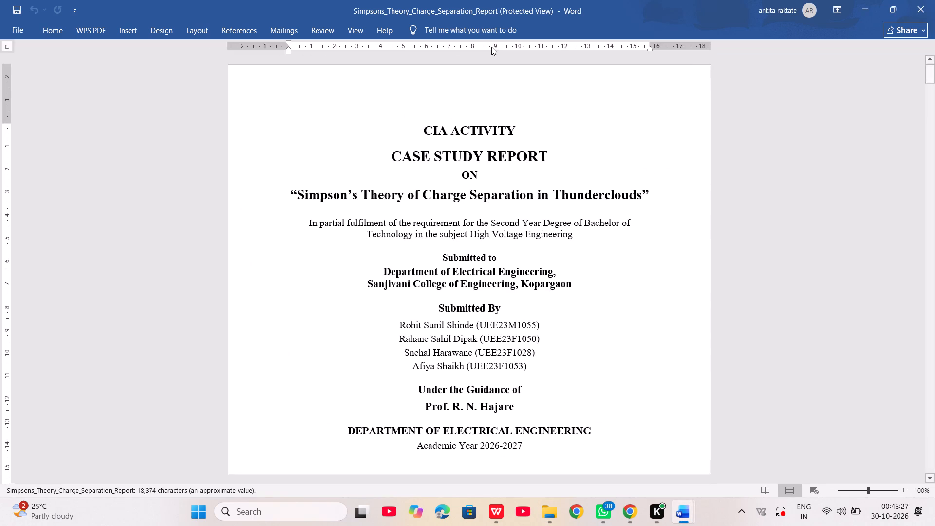
# Look over the cover page and certificate page of the downloaded Simpson's theory report.
pyautogui.scroll(-5, 498, 97)
pyautogui.scroll(-4, 504, 206)
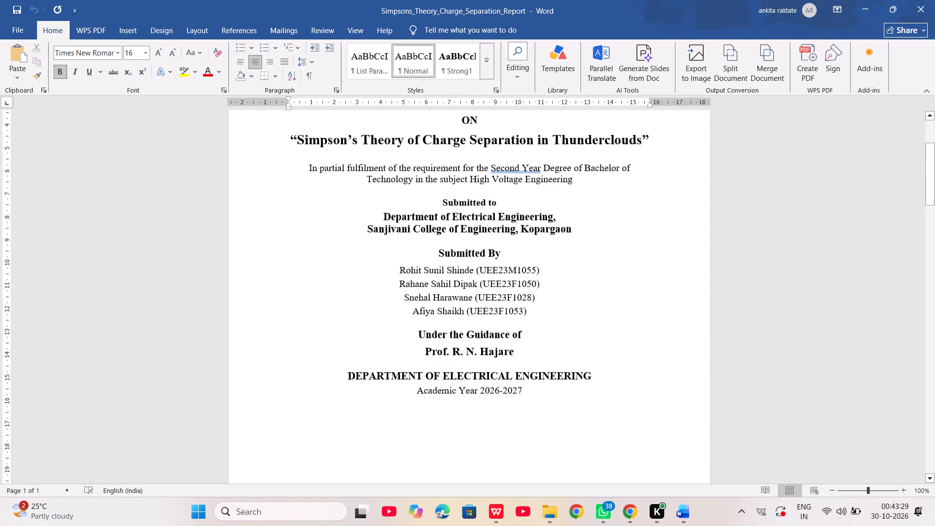
pyautogui.scroll(-18, 504, 207)
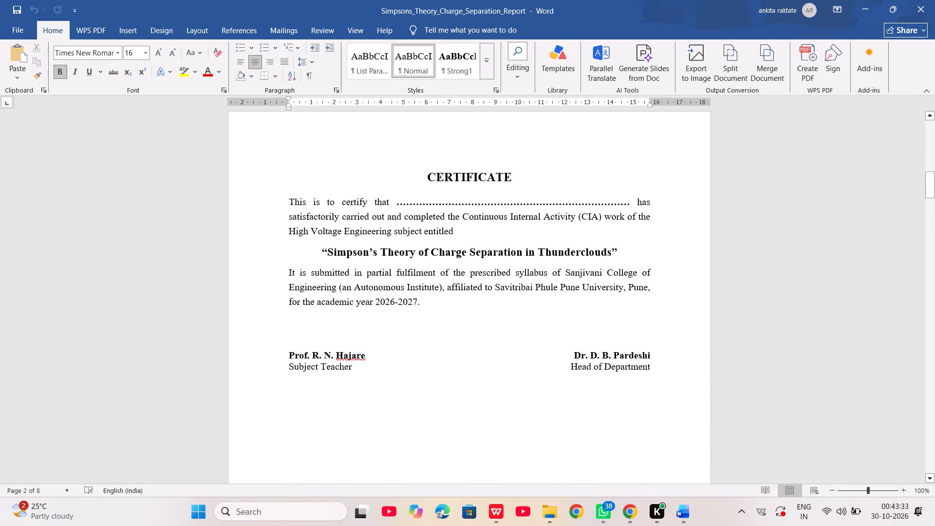
pyautogui.scroll(8, 514, 186)
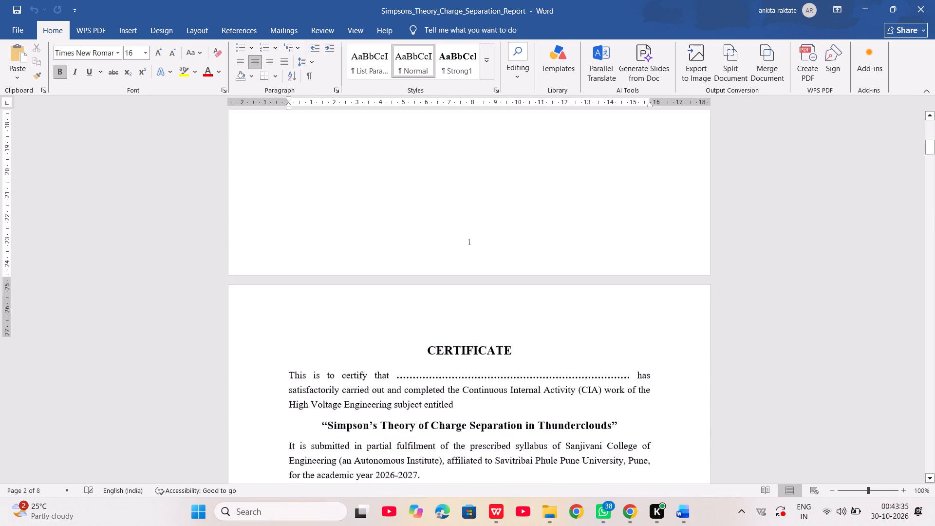
pyautogui.scroll(18, 514, 186)
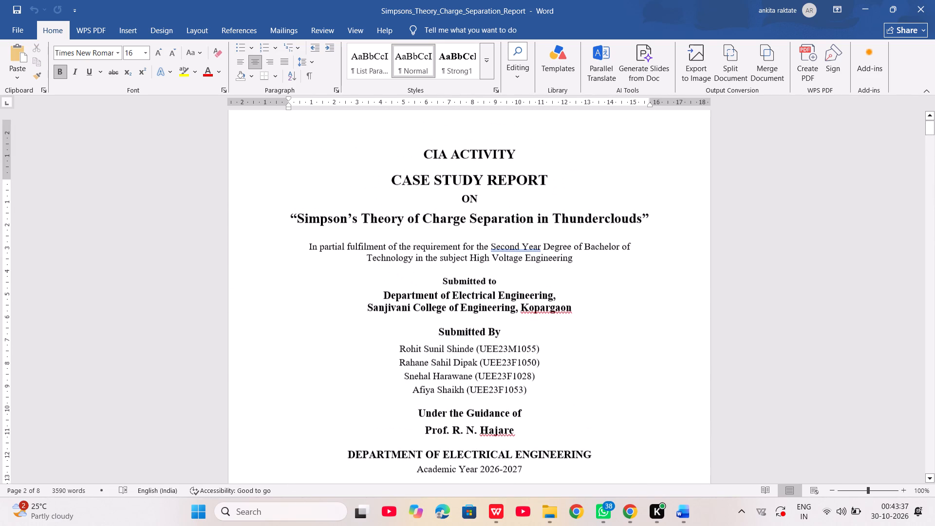
pyautogui.moveTo(417, 184); pyautogui.dragTo(418, 184)
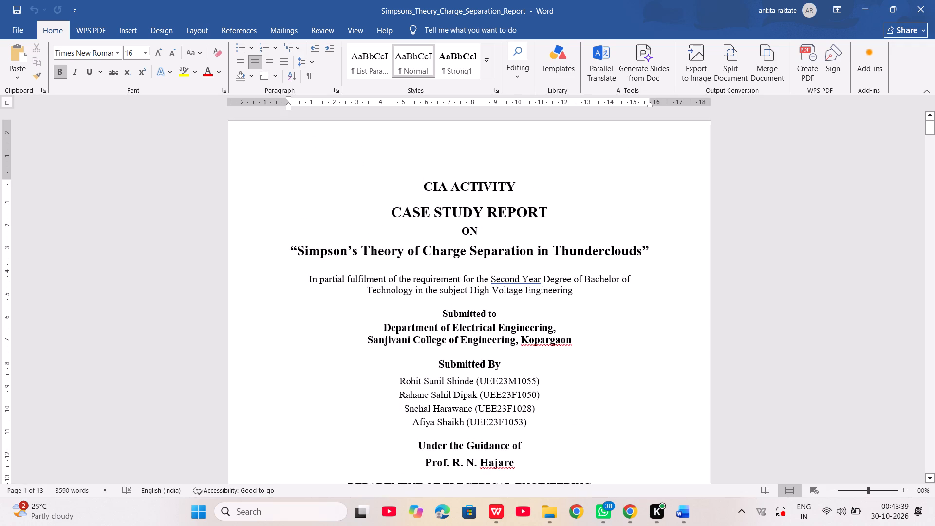
pyautogui.moveTo(418, 184); pyautogui.dragTo(480, 223)
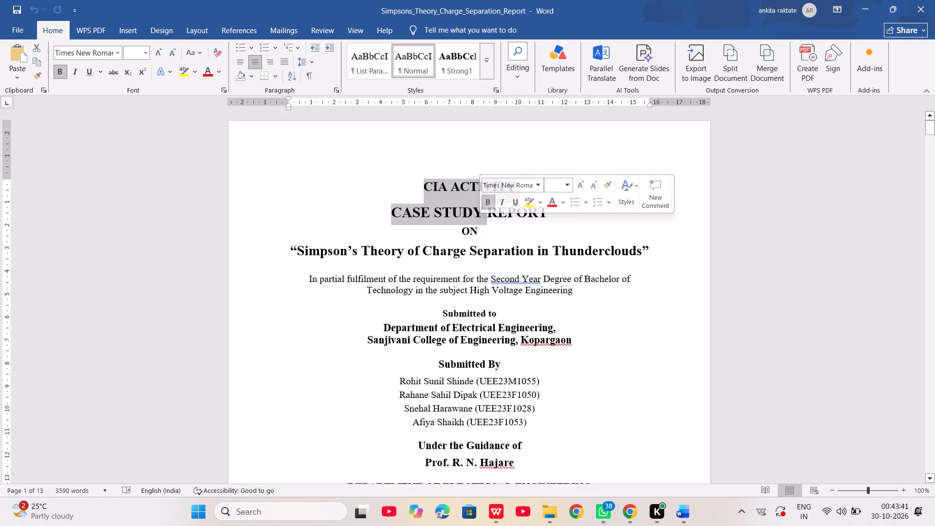
pyautogui.click(542, 231)
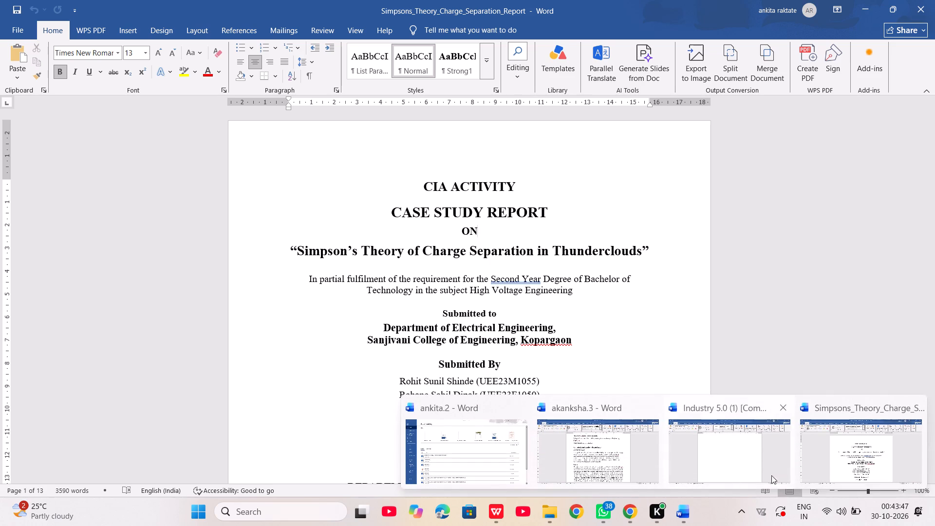
# Switch to the Industry 5.0 (1) document and look over its certificate and cover page layout.
pyautogui.click(840, 464)
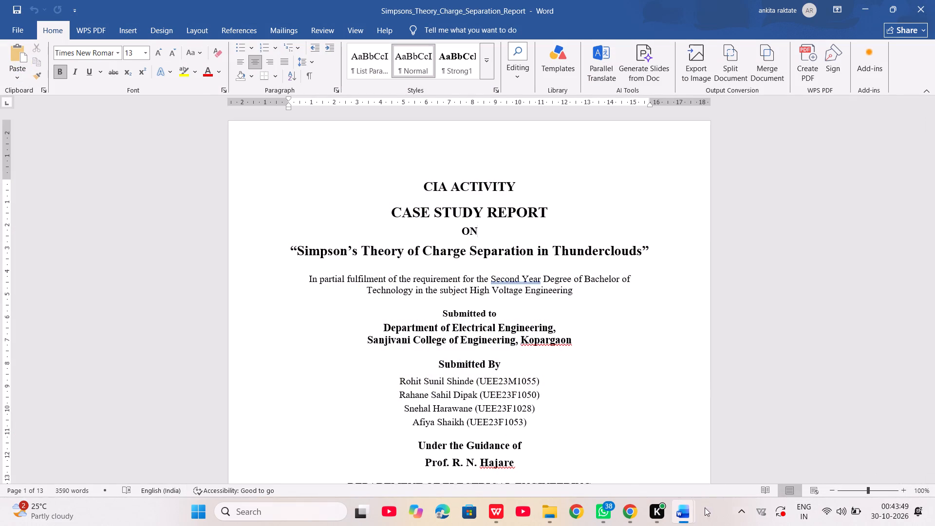
pyautogui.click(736, 455)
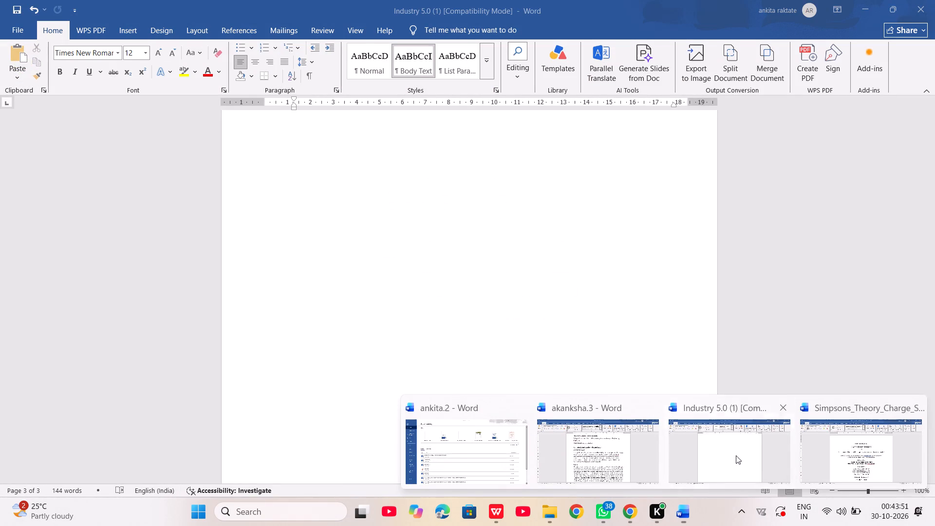
pyautogui.scroll(16, 588, 284)
pyautogui.scroll(5, 580, 281)
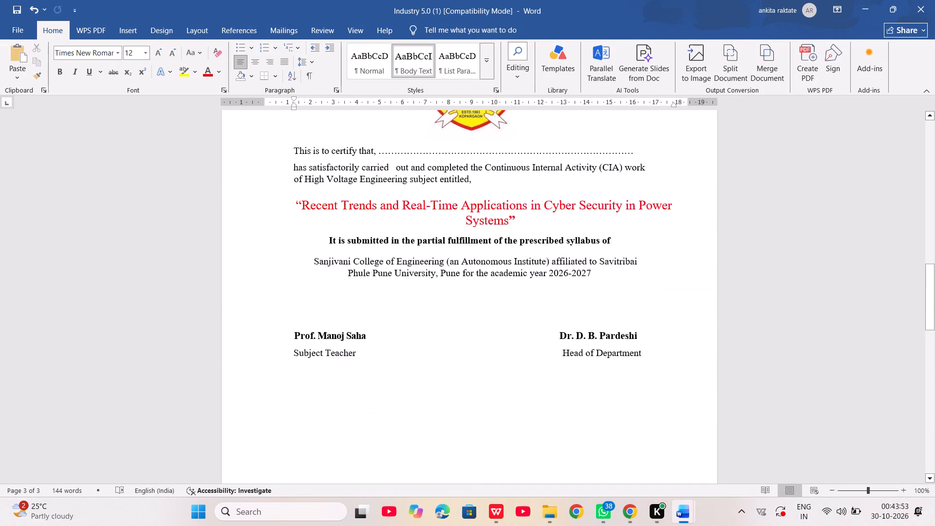
pyautogui.scroll(18, 580, 281)
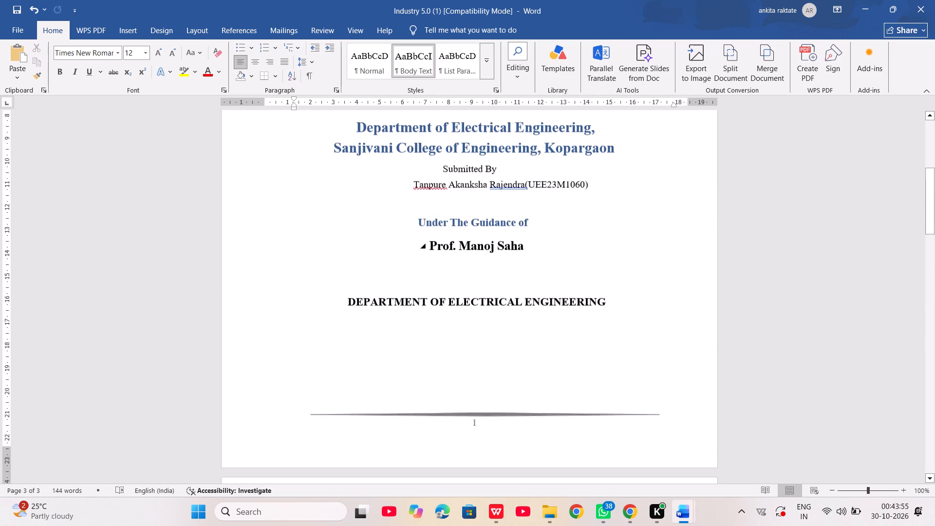
pyautogui.scroll(7, 573, 277)
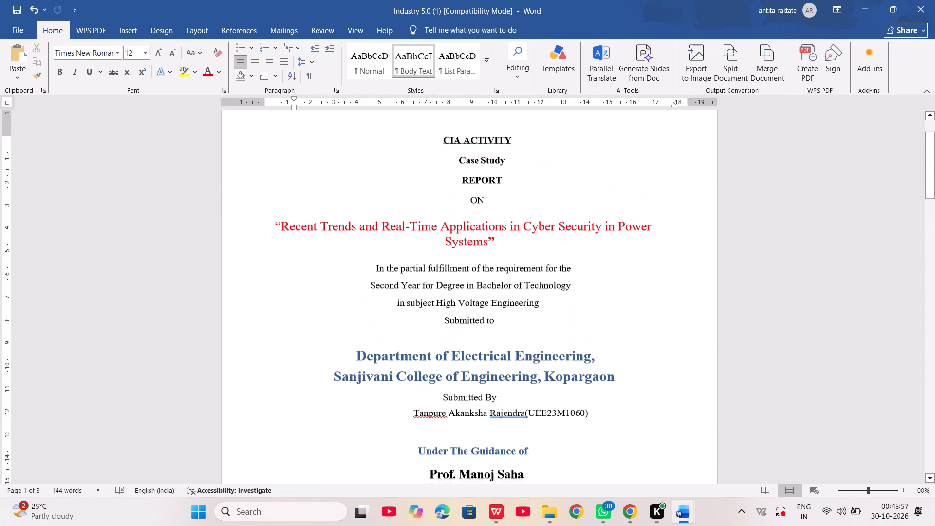
pyautogui.scroll(2, 570, 277)
# Copy the college logo from the certificate page of Industry 5.0 (1).
pyautogui.scroll(-15, 570, 277)
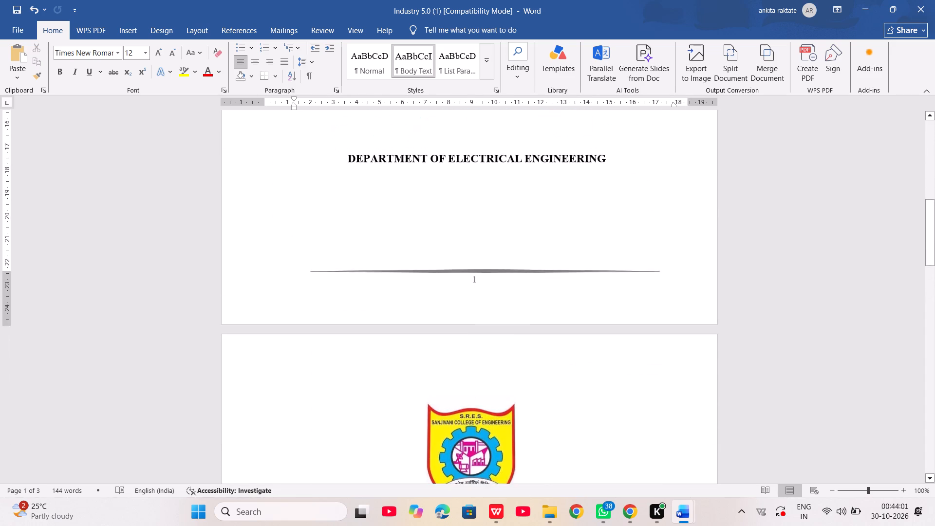
pyautogui.scroll(-9, 578, 265)
pyautogui.click(475, 225)
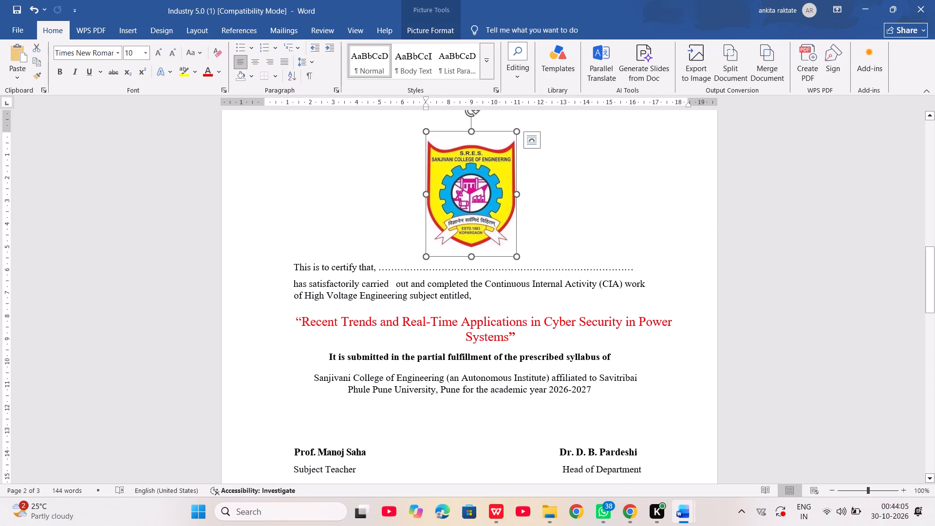
pyautogui.hotkey('ctrl', 'c')
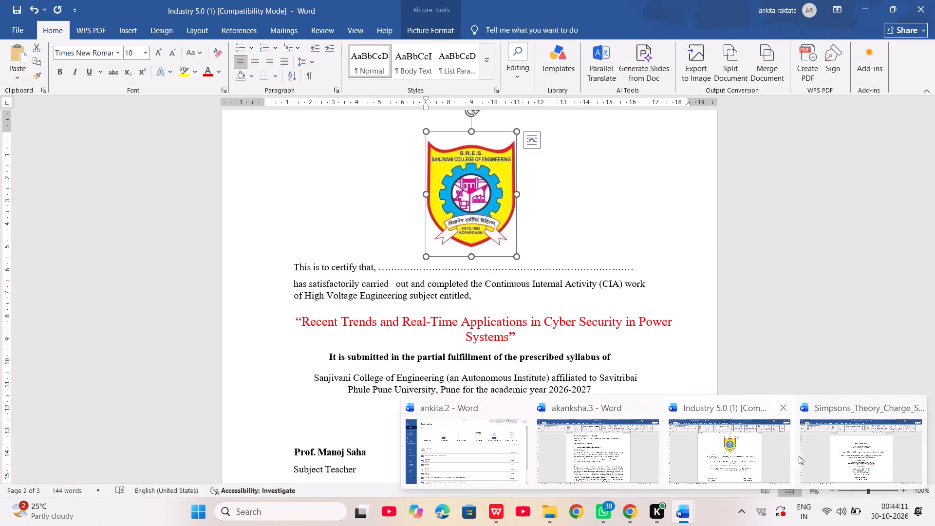
# Paste the college logo on a new line above the CERTIFICATE heading in Simpsons_Theory_Charge_Separation_Report.
pyautogui.click(852, 454)
pyautogui.scroll(-5, 631, 417)
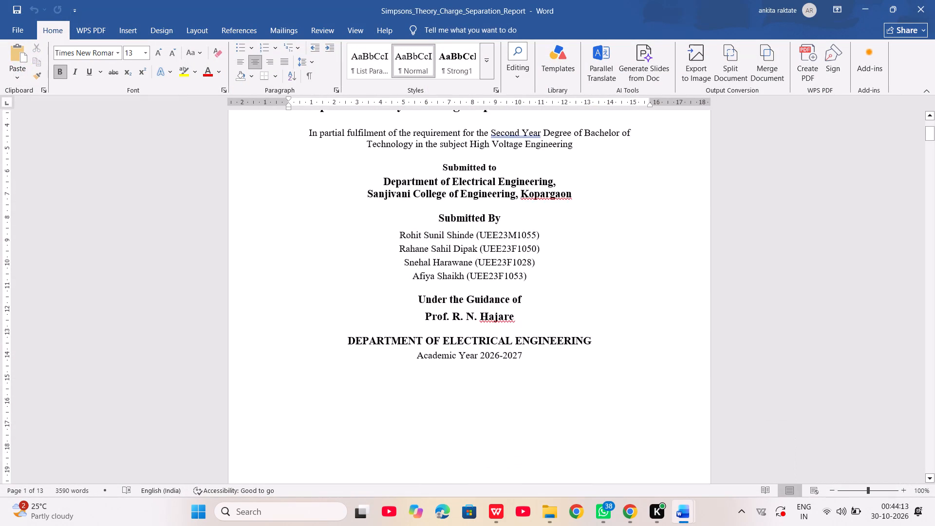
pyautogui.scroll(-16, 567, 373)
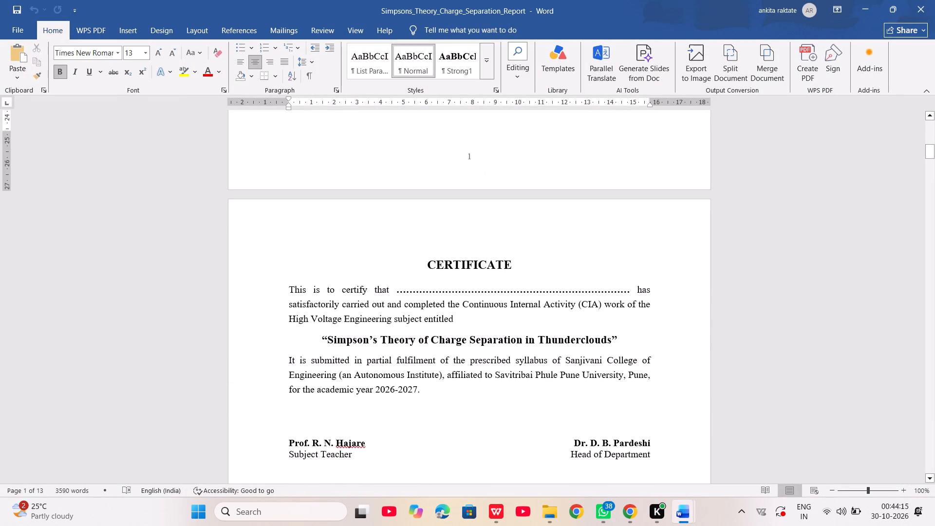
pyautogui.click(425, 263)
pyautogui.press('Return')
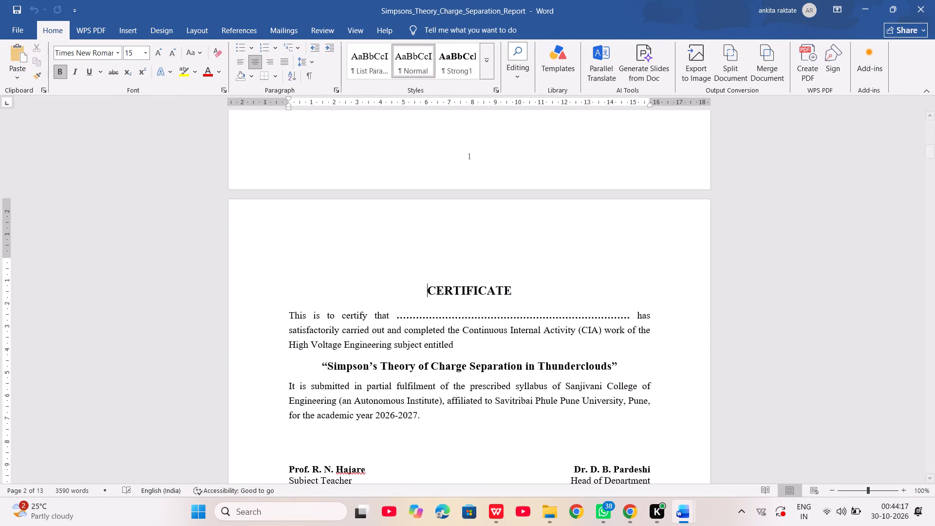
pyautogui.hotkey('ctrl', 'v')
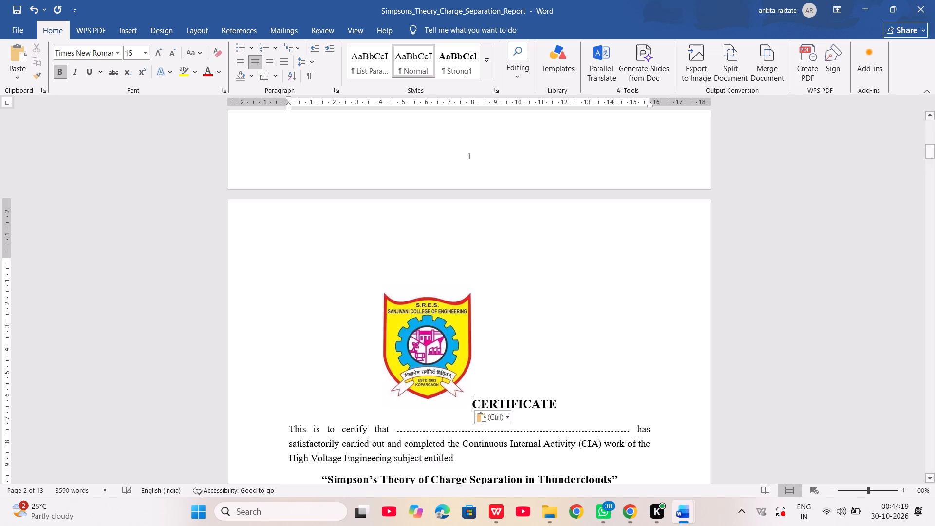
# Set the pasted logo to Square text wrapping and centre it near the top of the certificate page.
pyautogui.moveTo(447, 332); pyautogui.dragTo(462, 319)
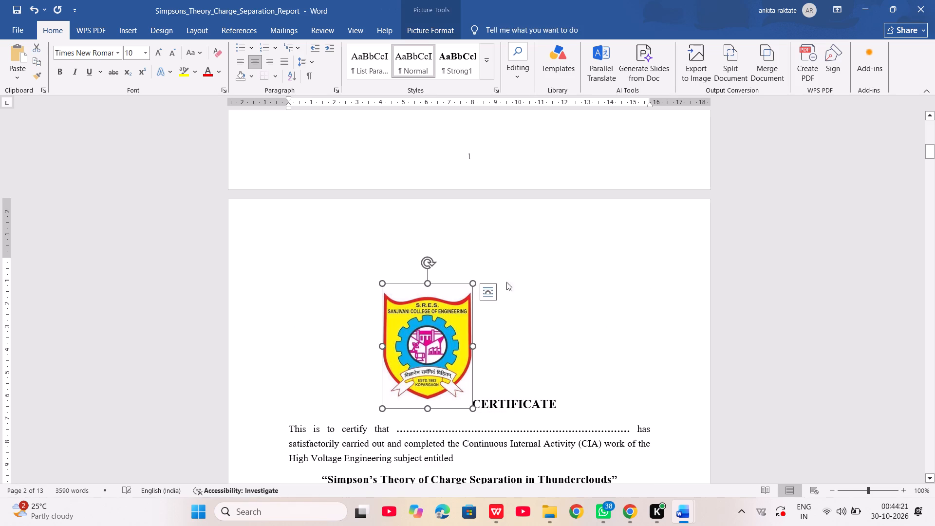
pyautogui.click(494, 295)
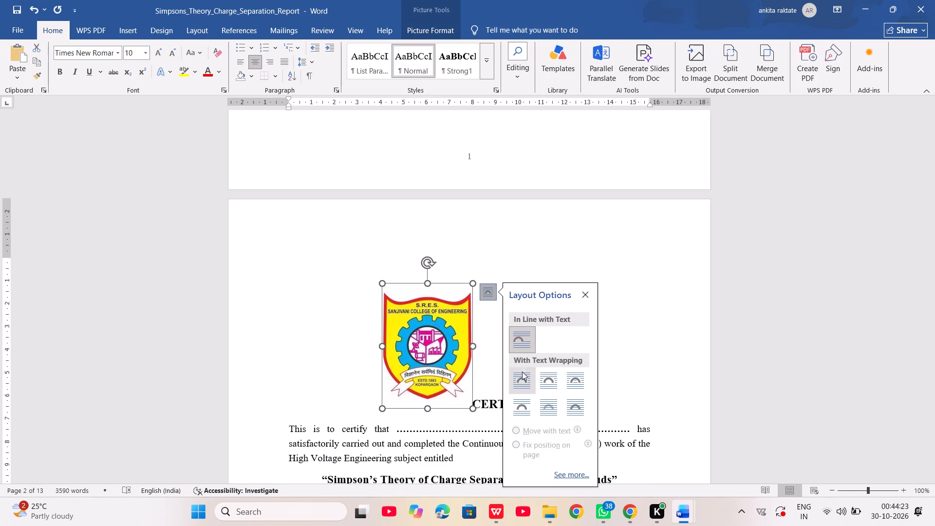
pyautogui.click(522, 377)
pyautogui.moveTo(435, 334); pyautogui.dragTo(467, 291)
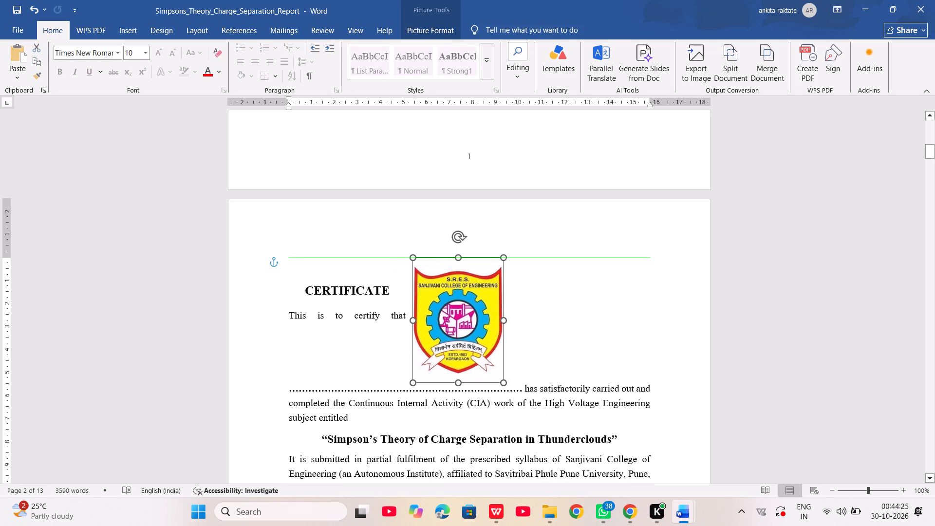
pyautogui.moveTo(467, 291); pyautogui.dragTo(484, 253)
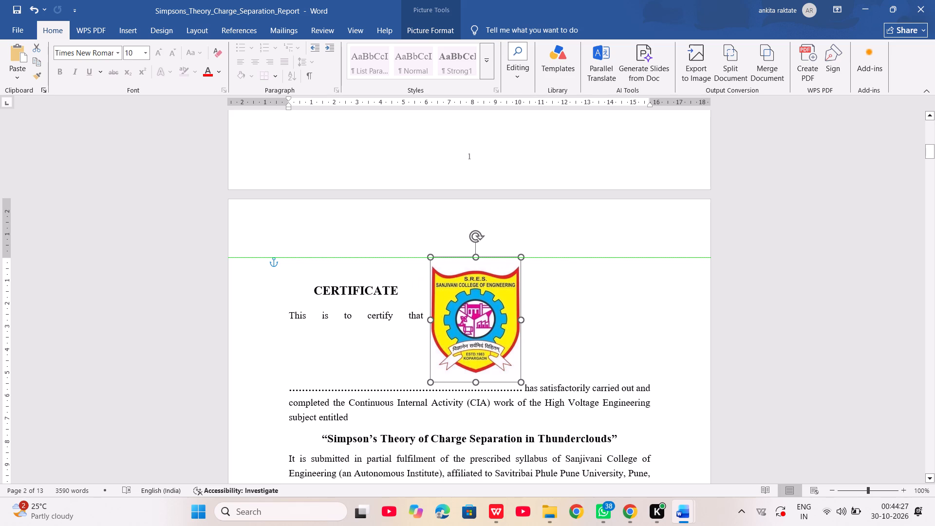
pyautogui.moveTo(484, 253); pyautogui.dragTo(474, 271)
# Insert four blank lines before the CERTIFICATE heading to move it below the logo.
pyautogui.click(310, 288)
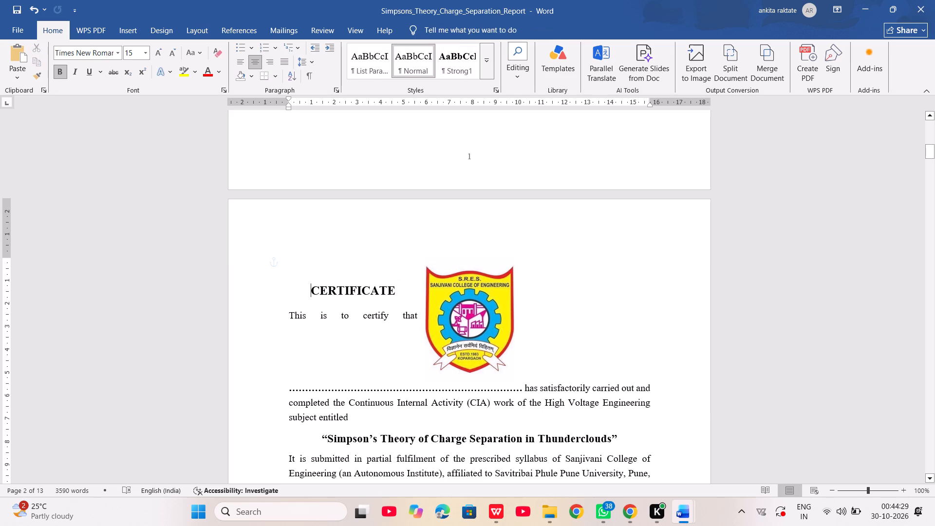
pyautogui.press('Return')
pyautogui.press('Return')
pyautogui.press('Return')
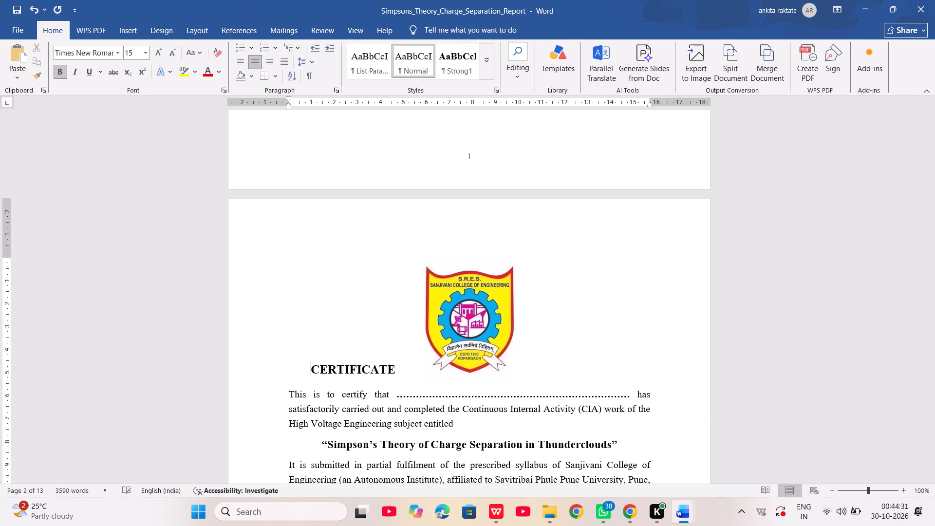
pyautogui.press('Return')
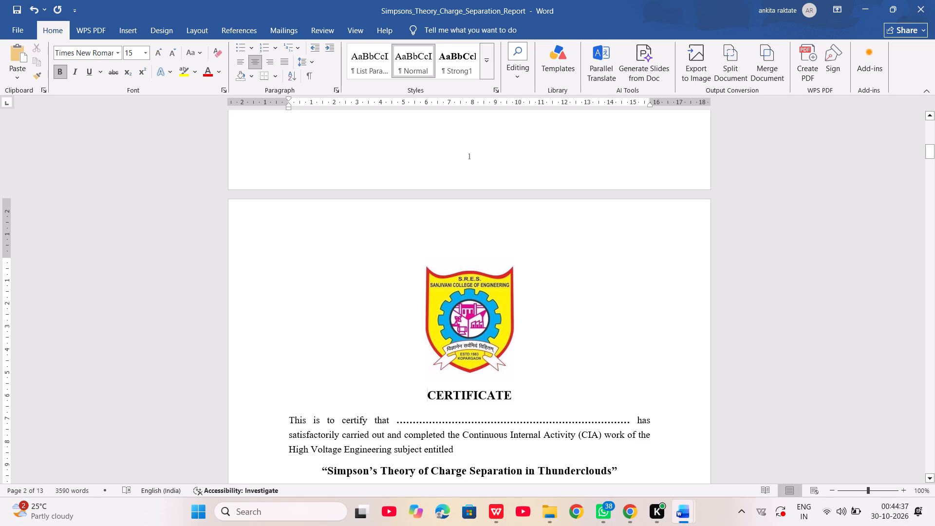
# Compare the report's certificate page with the certificate and cover layout in Industry 5.0 (1).
pyautogui.scroll(-4, 412, 335)
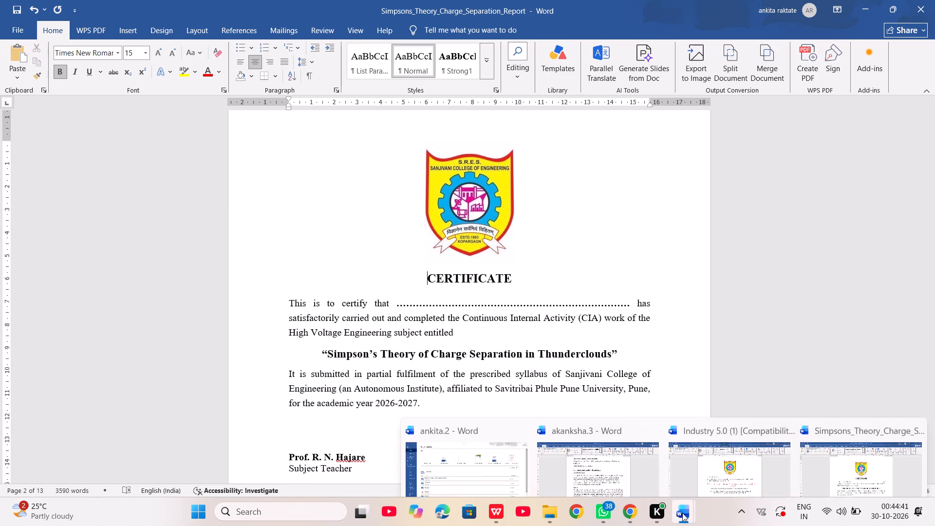
pyautogui.click(850, 465)
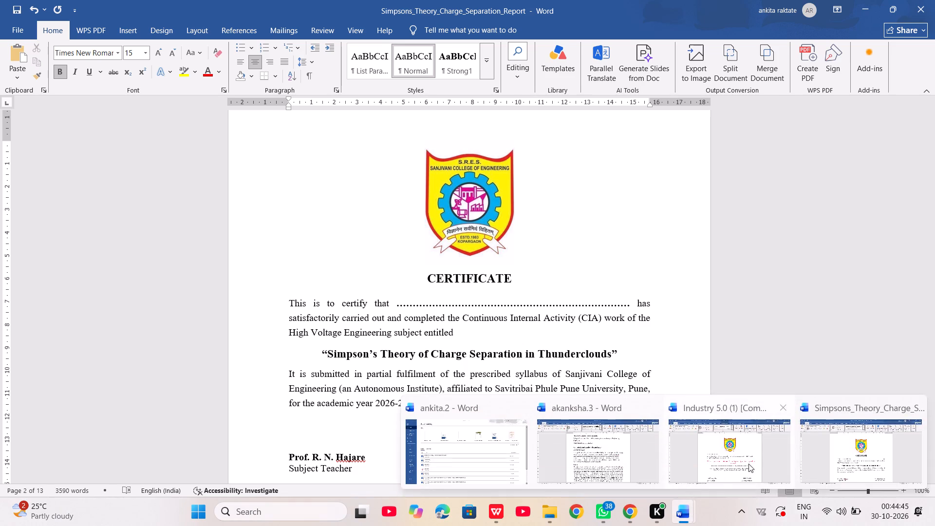
pyautogui.click(748, 464)
pyautogui.scroll(4, 517, 263)
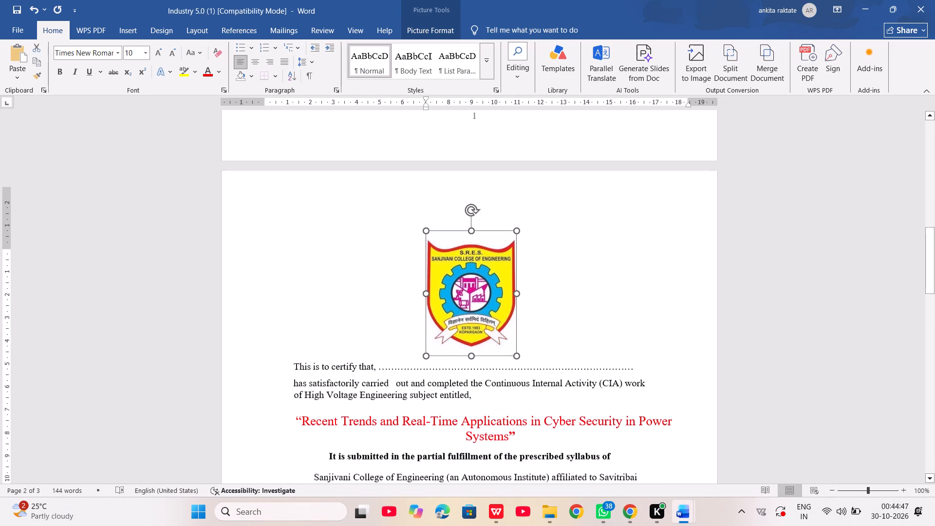
pyautogui.scroll(5, 517, 263)
pyautogui.scroll(-2, 517, 263)
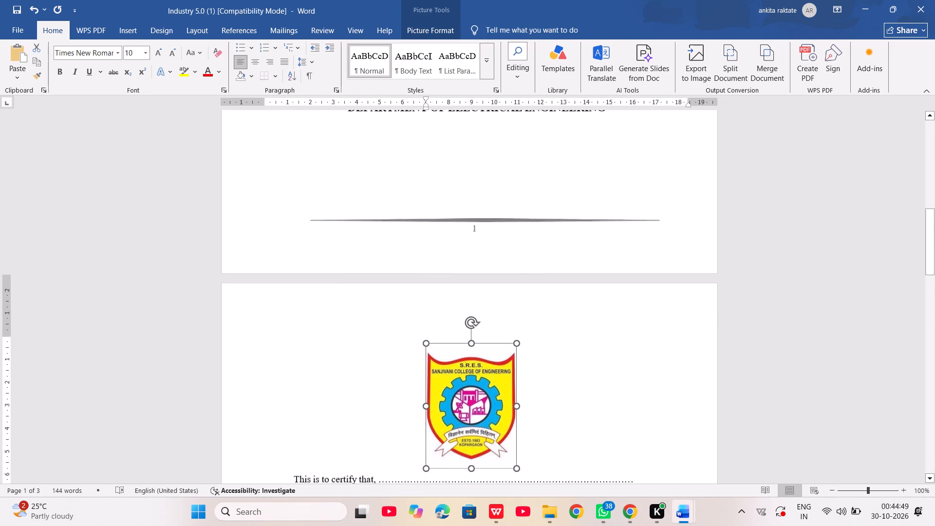
pyautogui.scroll(-5, 517, 263)
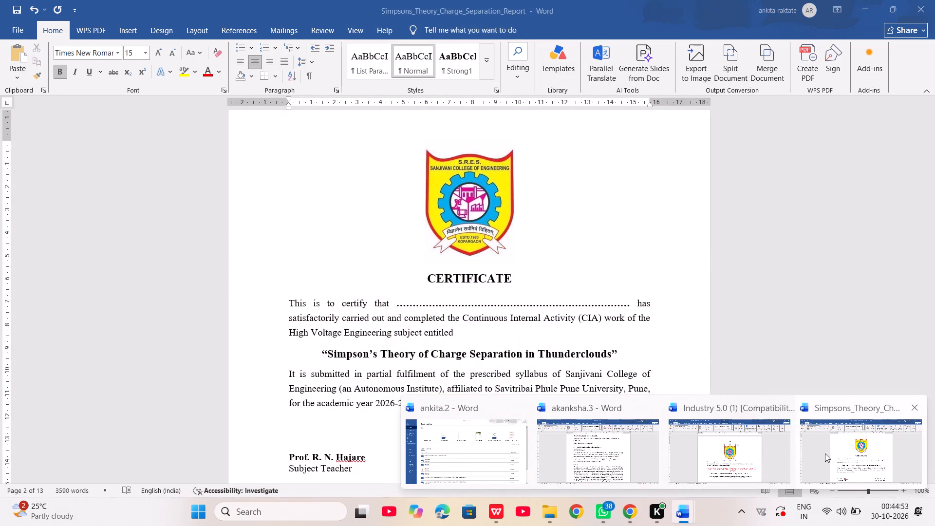
# Replace the third student's name and roll number under Submitted By on the Simpson's report cover page.
pyautogui.click(825, 454)
pyautogui.scroll(19, 494, 218)
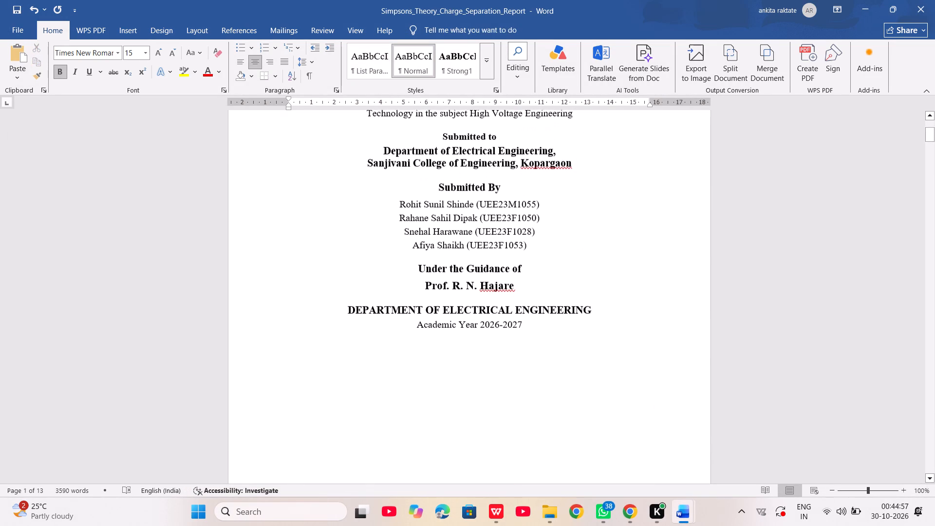
pyautogui.scroll(2, 492, 220)
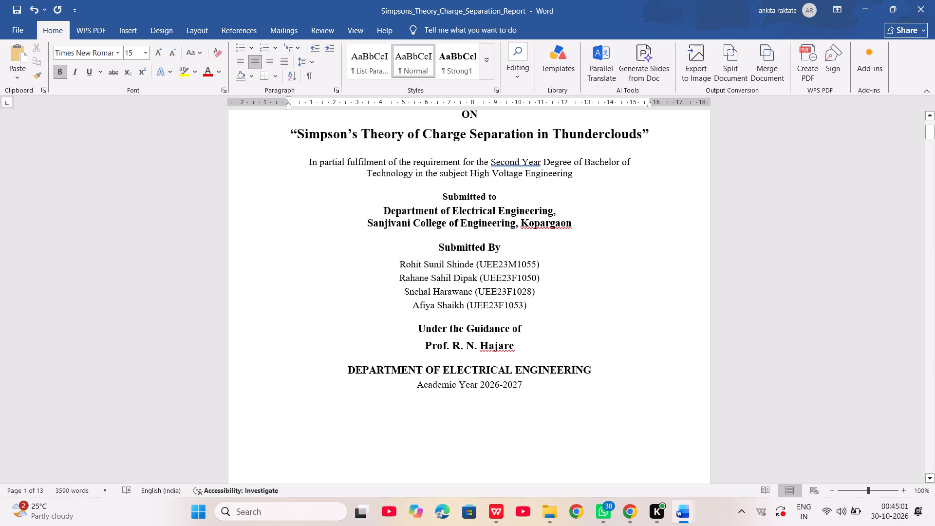
pyautogui.moveTo(406, 292); pyautogui.dragTo(528, 309)
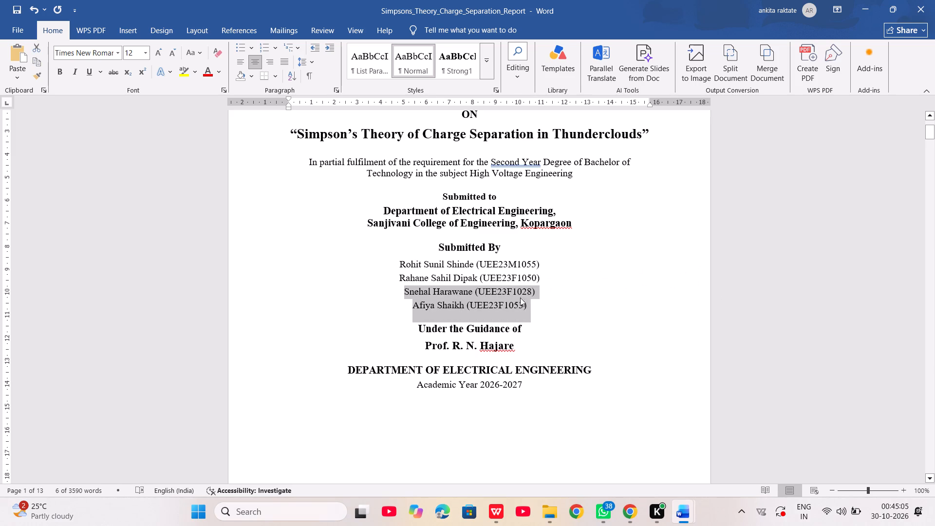
pyautogui.click(552, 305)
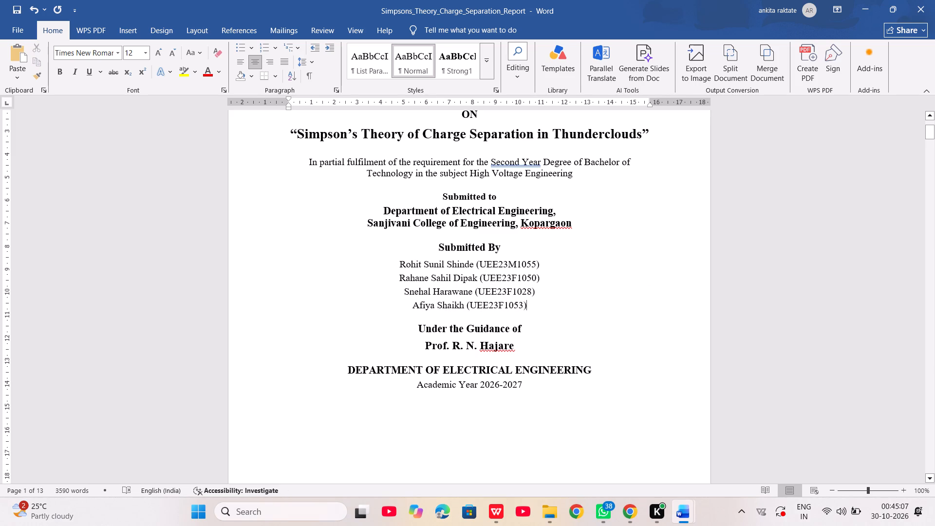
pyautogui.click(475, 291)
pyautogui.press('BackSpace')
pyautogui.press('BackSpace')
pyautogui.press('BackSpace')
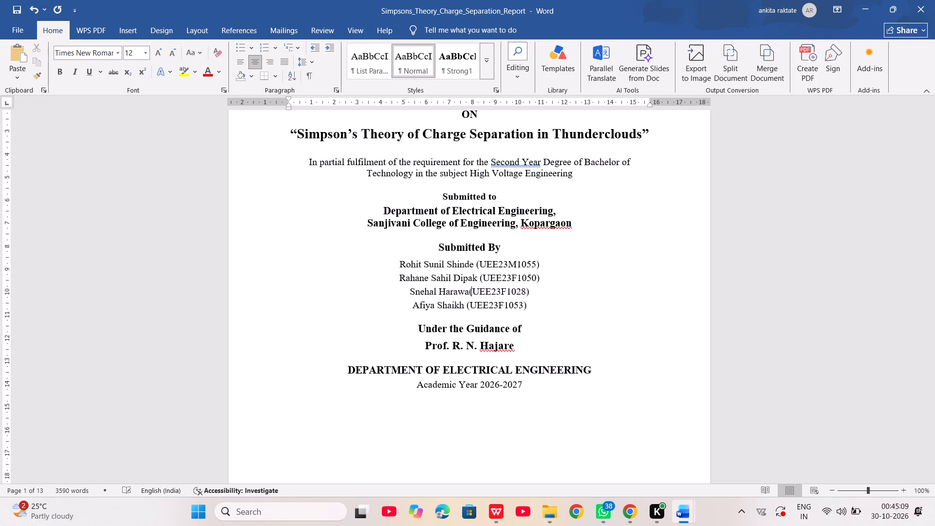
pyautogui.press('BackSpace')
pyautogui.press('BackSpace')
pyautogui.press('BackSpace')
pyautogui.press('BackSpace')
pyautogui.press('BackSpace')
pyautogui.press('BackSpace')
pyautogui.press('BackSpace')
pyautogui.press('BackSpace')
pyautogui.press('BackSpace')
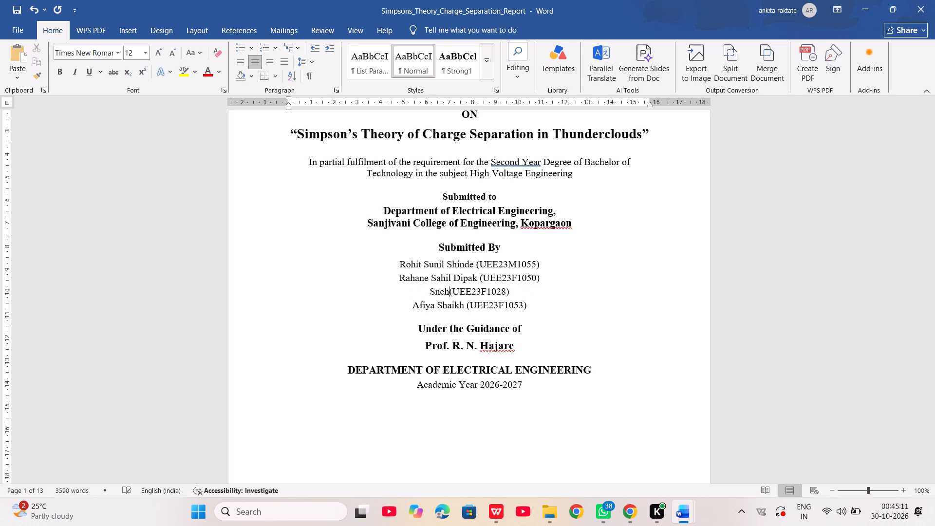
pyautogui.press('BackSpace')
pyautogui.press('BackSpace')
pyautogui.press('BackSpace')
# Replace the third student's name under Submitted By with the new group member's full name, surname first.
pyautogui.press('BackSpace')
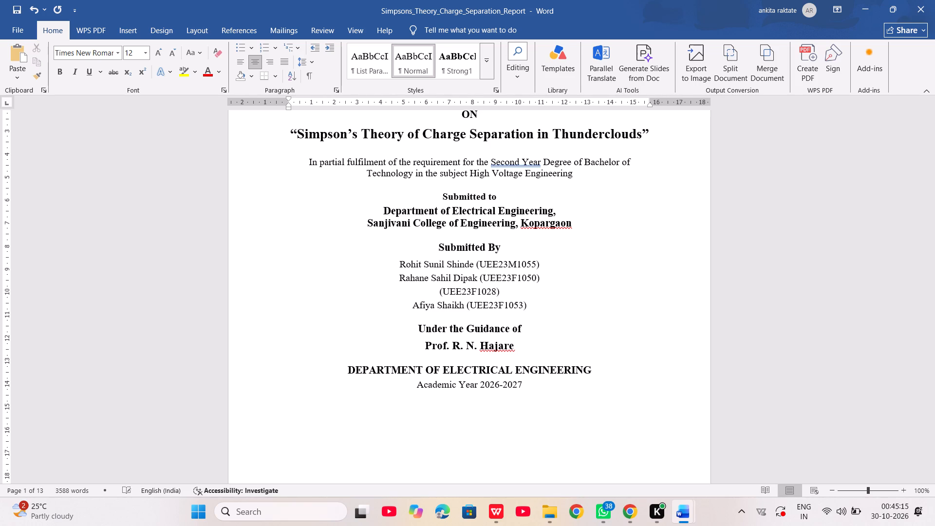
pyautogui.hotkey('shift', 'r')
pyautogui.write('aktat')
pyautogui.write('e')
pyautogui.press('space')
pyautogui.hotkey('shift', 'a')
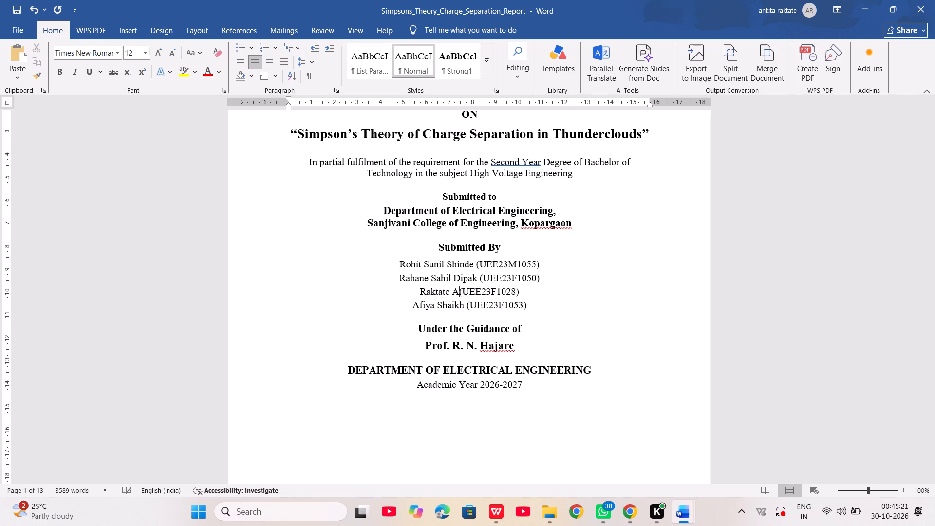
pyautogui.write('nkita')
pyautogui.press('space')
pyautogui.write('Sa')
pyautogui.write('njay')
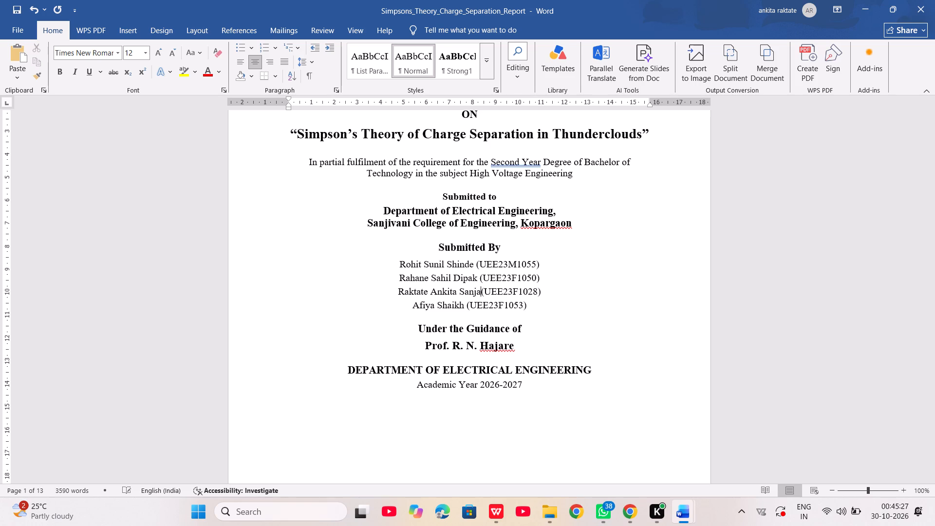
# Correct the last two digits of the third student's roll number under Submitted By.
pyautogui.click(540, 296)
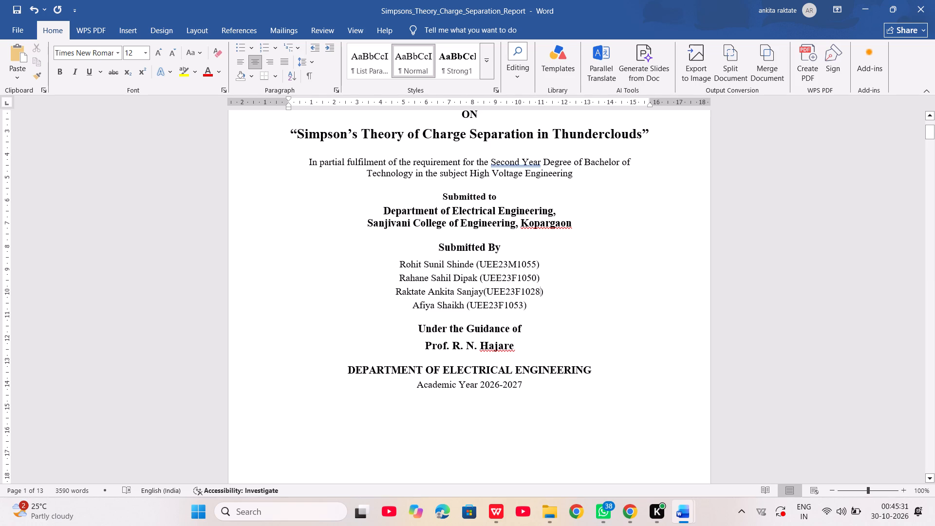
pyautogui.press('BackSpace')
pyautogui.press('BackSpace')
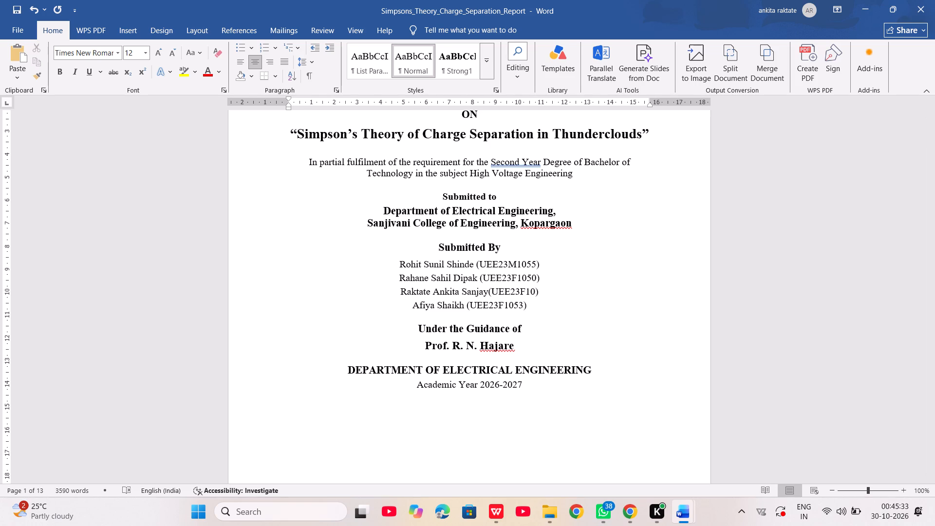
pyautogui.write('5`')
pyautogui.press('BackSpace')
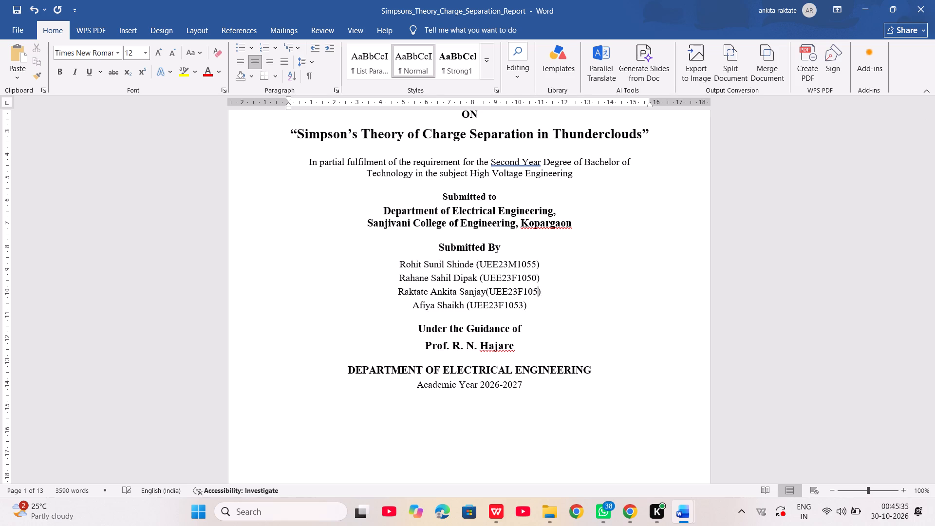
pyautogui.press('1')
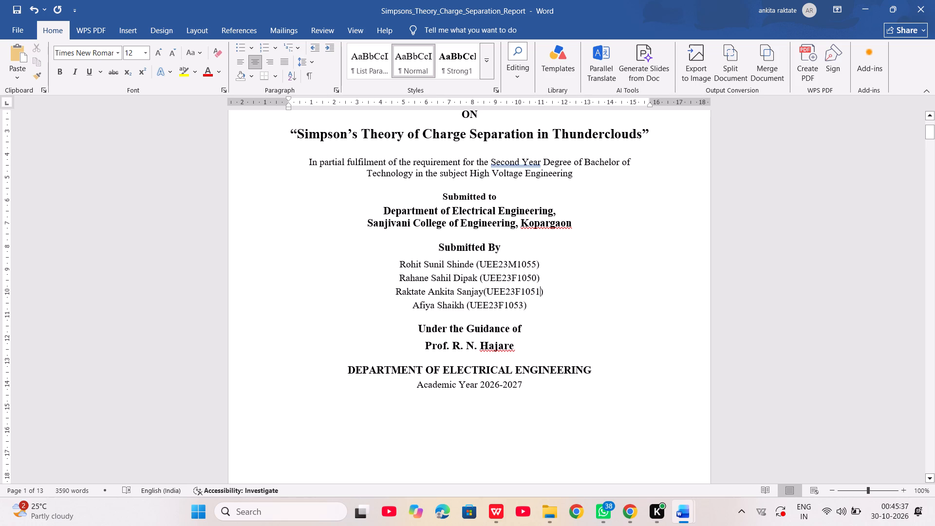
# Clear the fourth student's existing name in front of the roll number under Submitted By.
pyautogui.click(462, 305)
pyautogui.press('BackSpace')
pyautogui.press('BackSpace')
pyautogui.press('BackSpace')
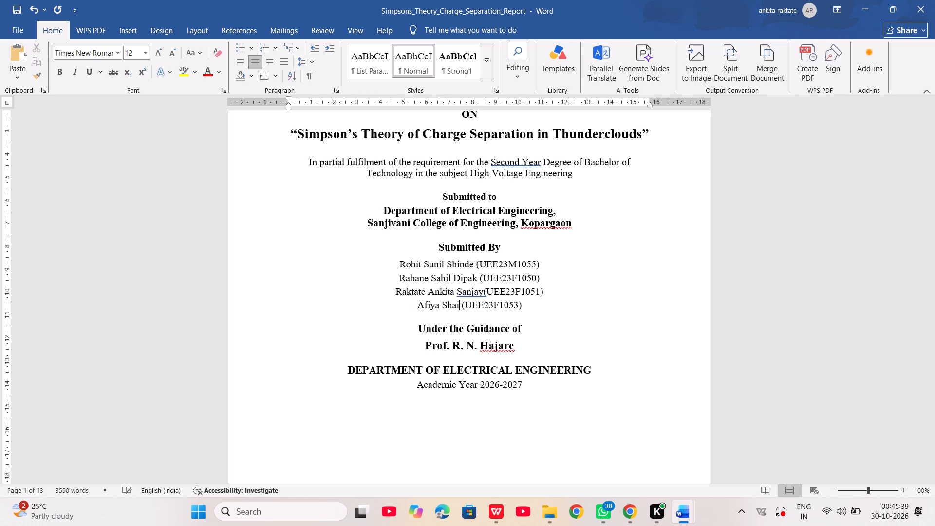
pyautogui.press('BackSpace')
pyautogui.press('BackSpace')
pyautogui.press('BackSpace')
pyautogui.press('BackSpace')
pyautogui.press('BackSpace')
pyautogui.press('BackSpace')
pyautogui.press('BackSpace')
pyautogui.press('BackSpace')
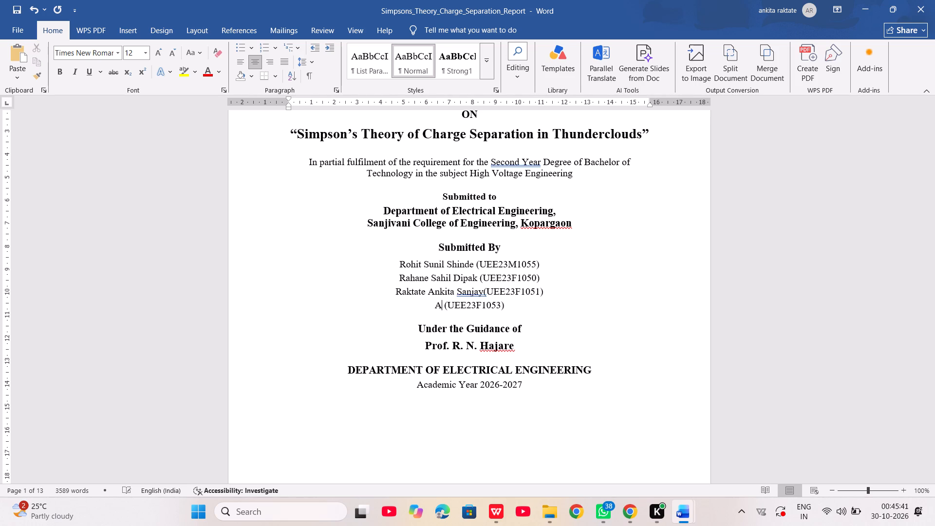
# Replace the fourth student's name under Submitted By with the new group member's full name.
pyautogui.press('BackSpace')
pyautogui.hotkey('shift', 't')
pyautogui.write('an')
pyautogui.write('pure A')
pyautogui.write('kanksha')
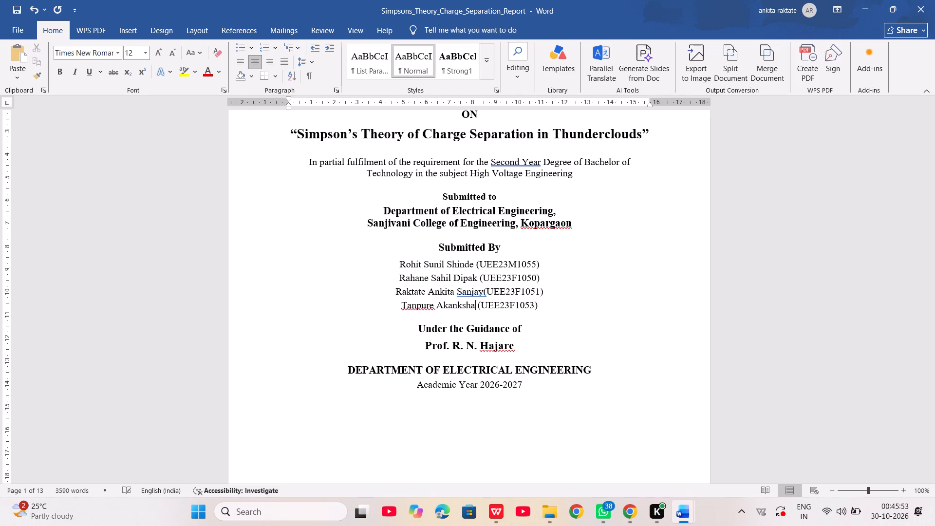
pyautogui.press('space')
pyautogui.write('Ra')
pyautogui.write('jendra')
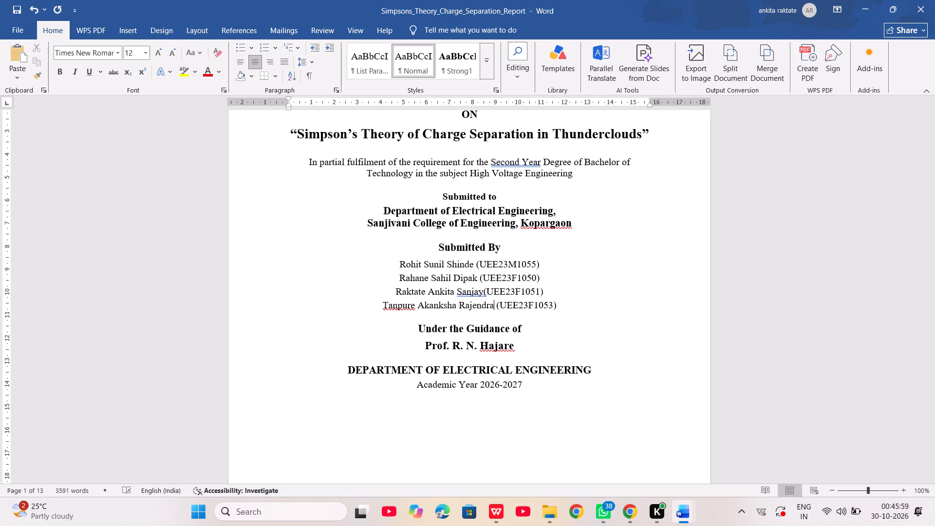
# Delete the fourth student's name under Submitted By, leaving the roll number in place.
pyautogui.click(555, 302)
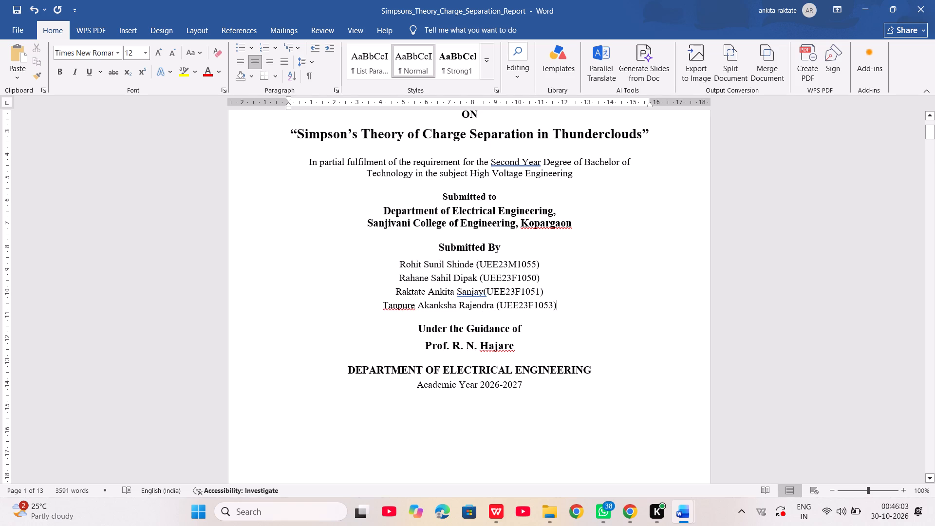
pyautogui.click(490, 306)
pyautogui.moveTo(493, 306); pyautogui.dragTo(389, 300)
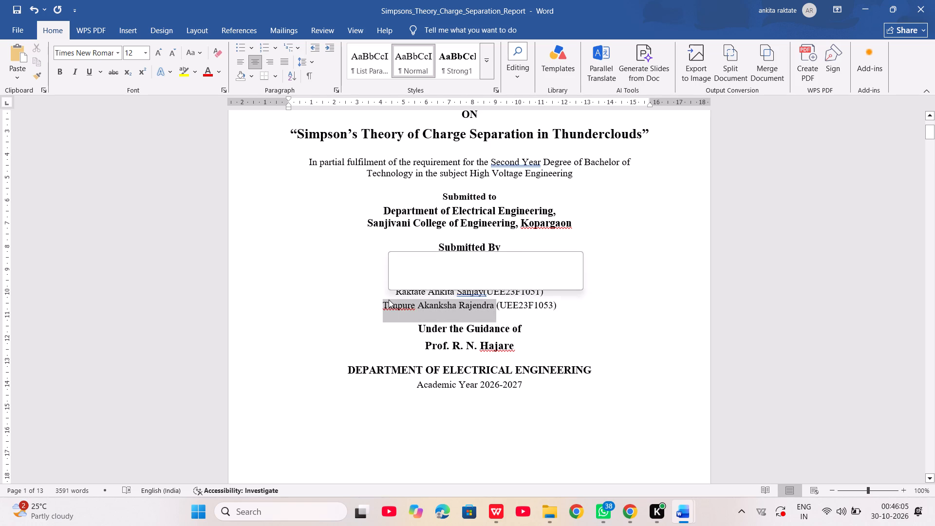
pyautogui.press('BackSpace')
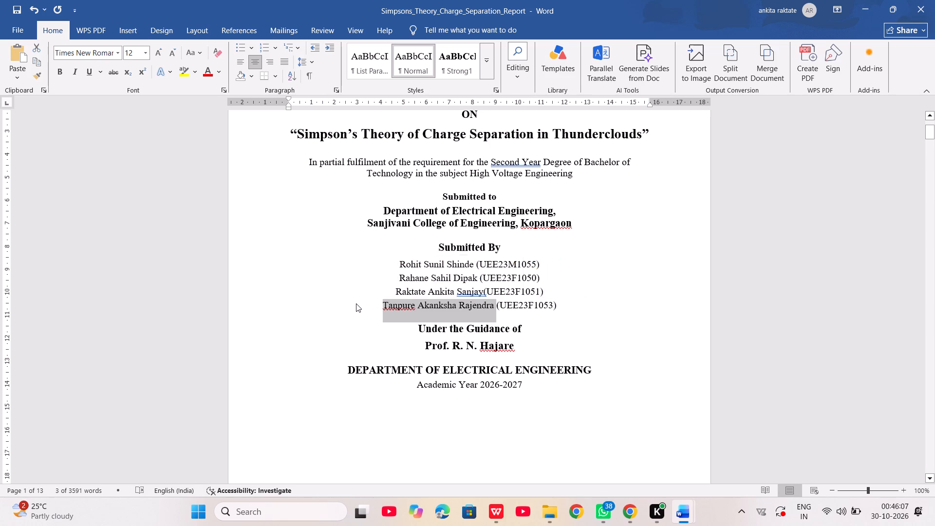
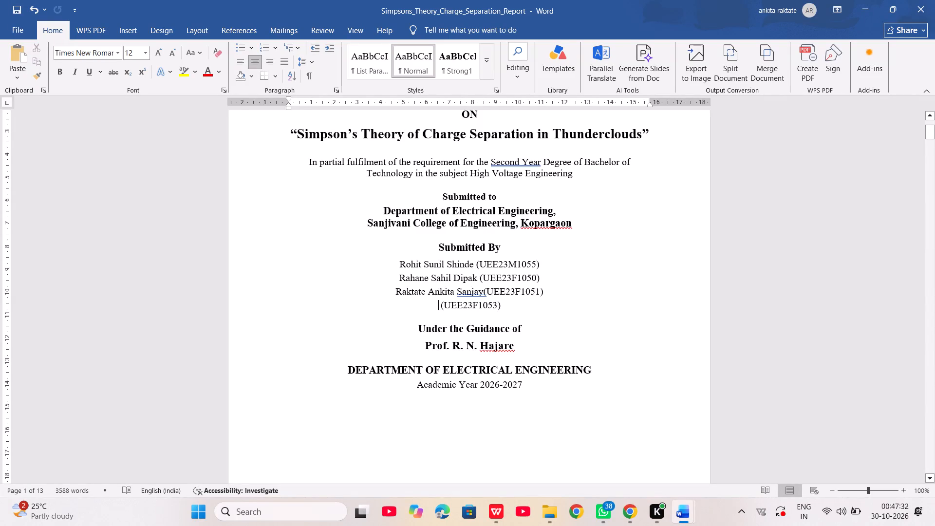
# Paste the new group member's full name before the fourth roll number under Submitted By.
pyautogui.hotkey('ctrl', 'v')
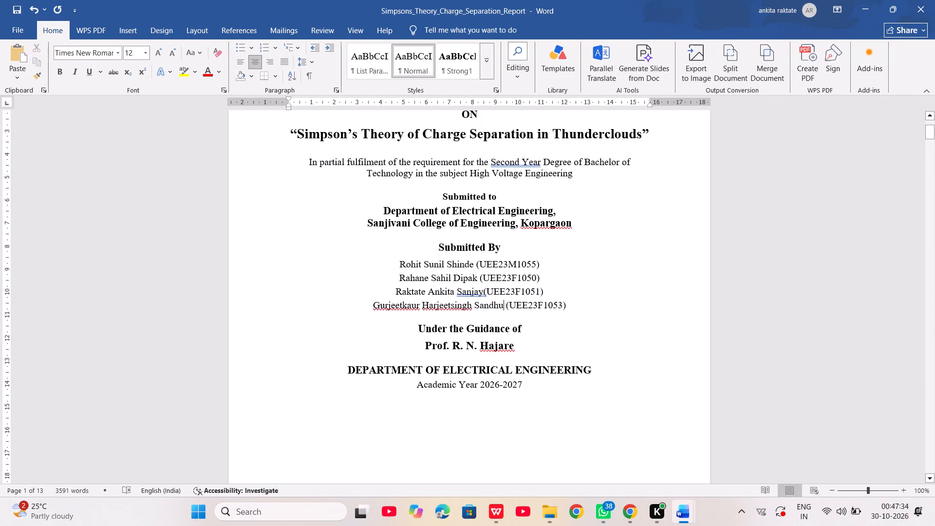
# Rearrange the fourth student's name under Submitted By so the surname comes first, followed by the given and middle names.
pyautogui.moveTo(472, 306); pyautogui.dragTo(399, 311)
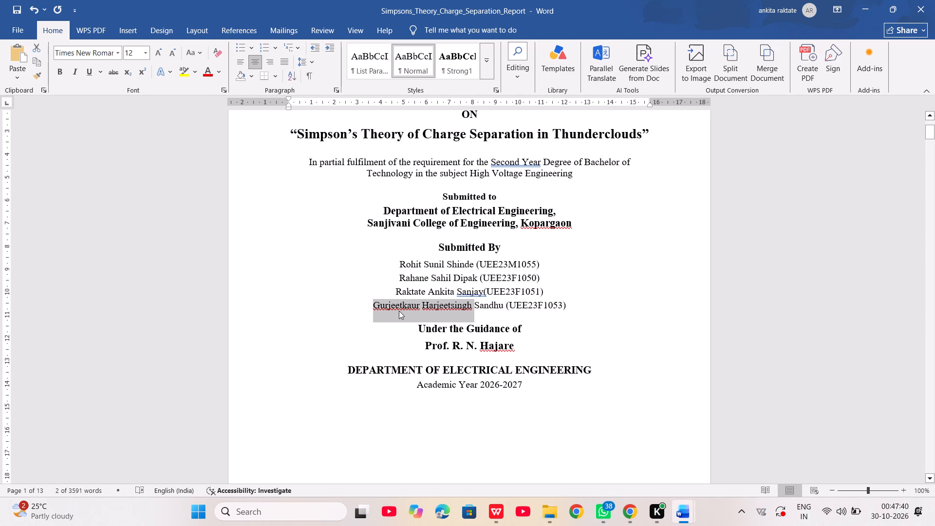
pyautogui.click(400, 325)
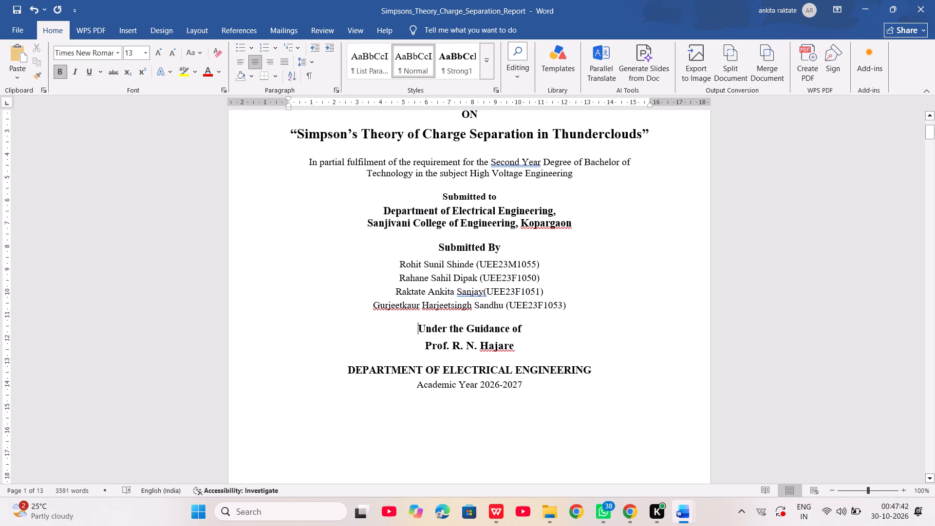
pyautogui.moveTo(473, 305); pyautogui.dragTo(446, 307)
pyautogui.moveTo(446, 307); pyautogui.dragTo(425, 310)
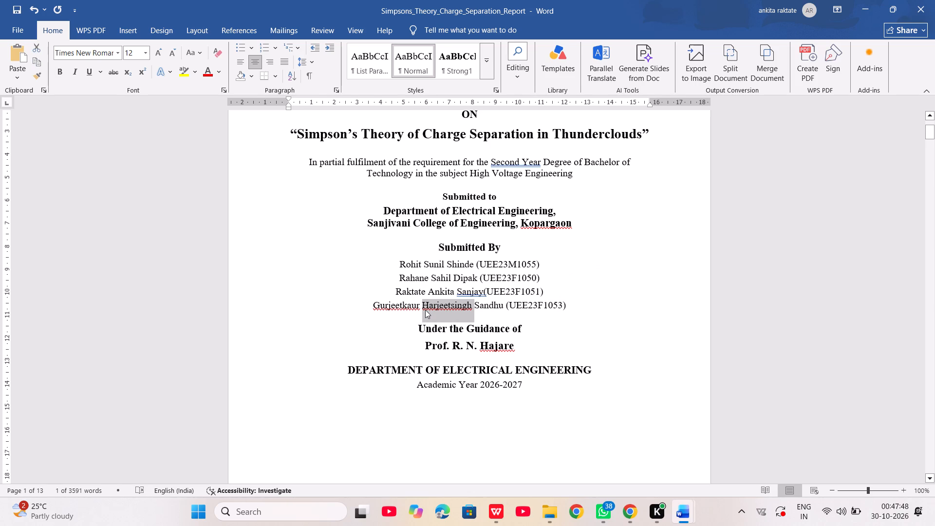
pyautogui.hotkey('ctrl', 'c')
pyautogui.click(401, 323)
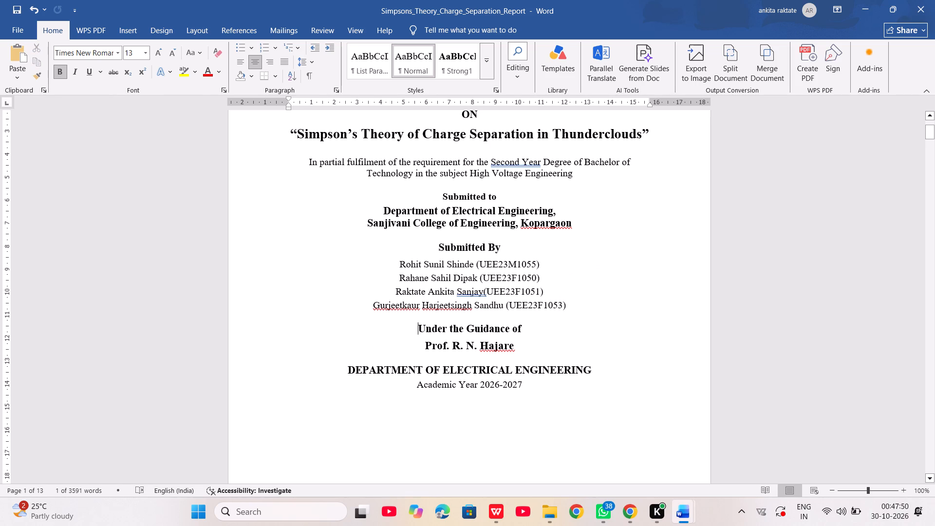
pyautogui.click(505, 308)
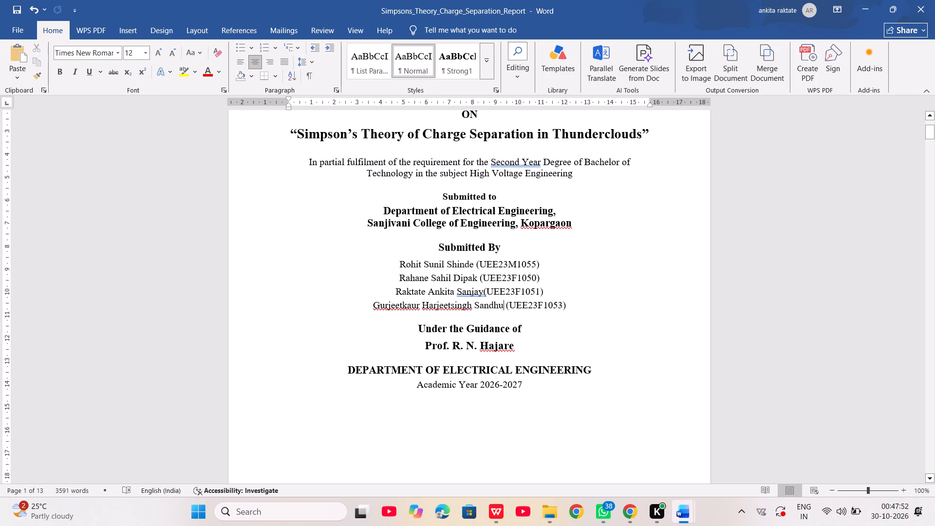
pyautogui.hotkey('ctrl', 'v')
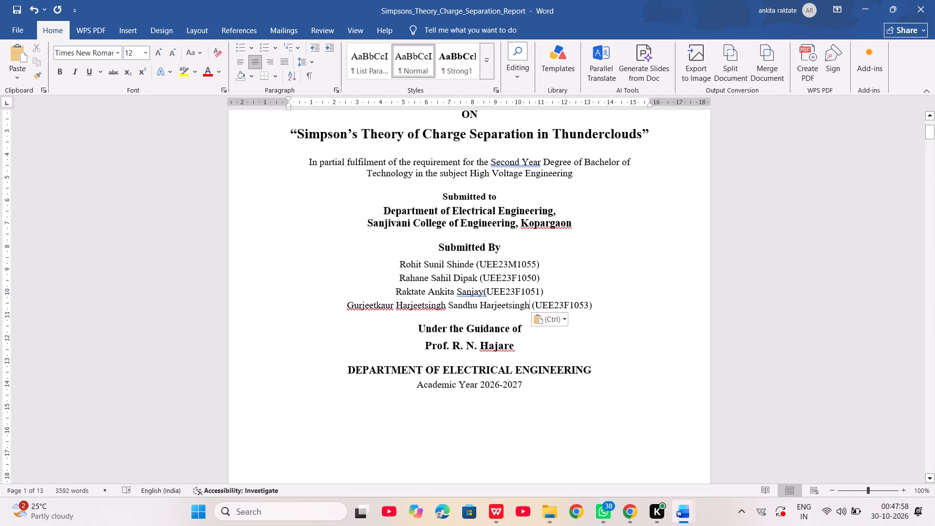
pyautogui.moveTo(392, 307); pyautogui.dragTo(341, 305)
pyautogui.hotkey('ctrl', 'c')
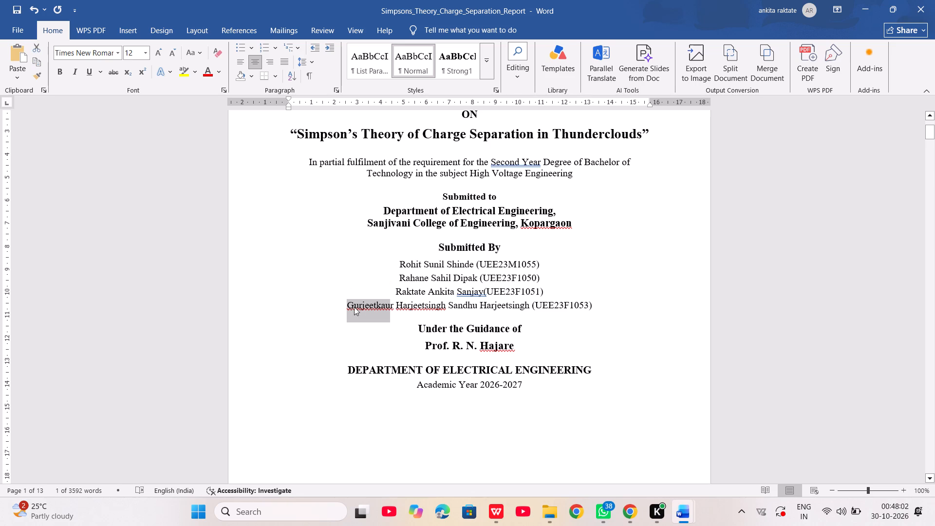
pyautogui.click(478, 306)
pyautogui.hotkey('ctrl', 'v')
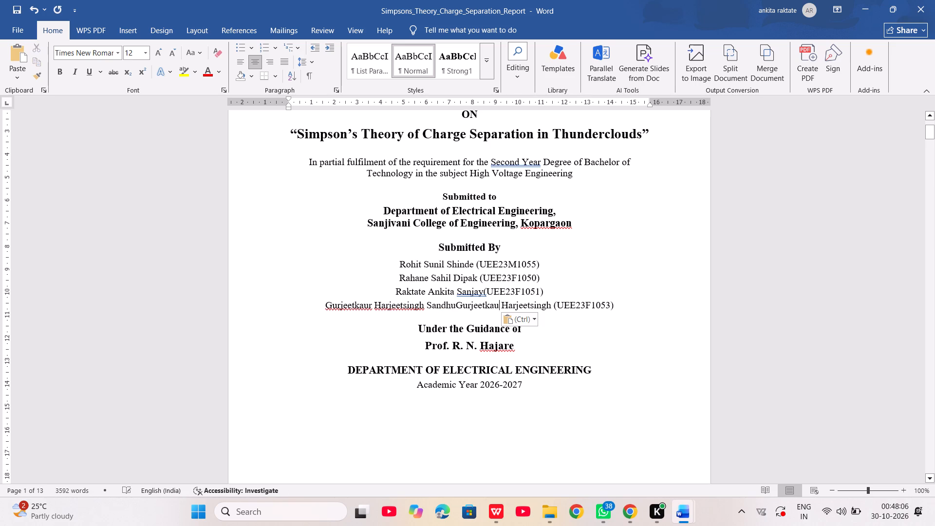
pyautogui.moveTo(426, 306); pyautogui.dragTo(342, 313)
pyautogui.press('BackSpace')
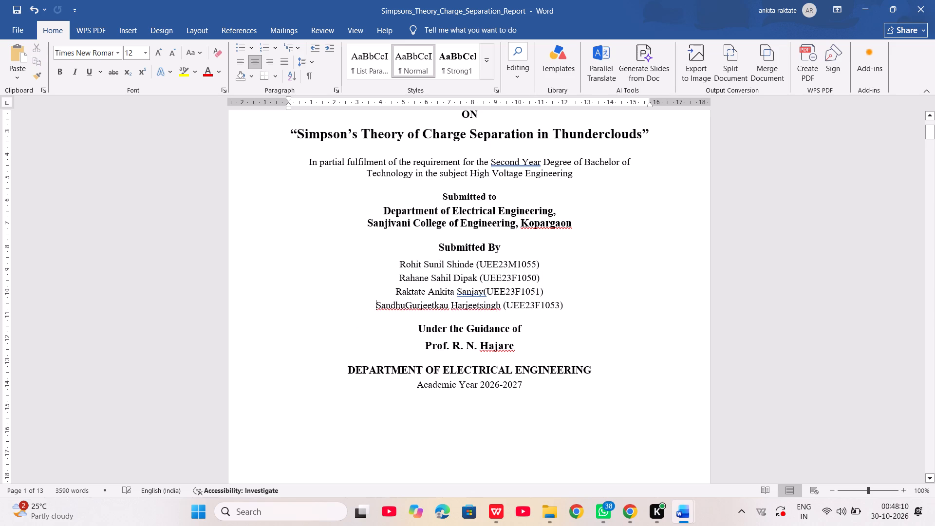
pyautogui.click(407, 303)
pyautogui.press('space')
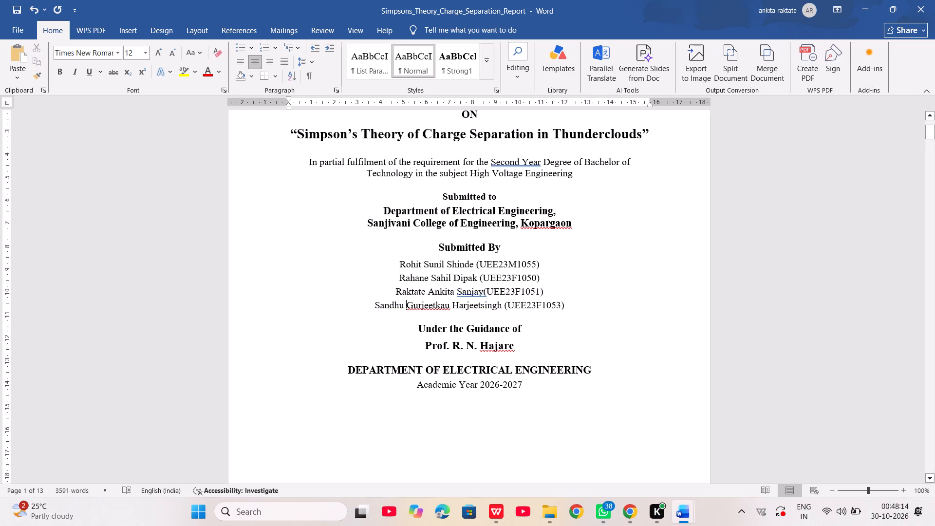
# Replace the last two digits of the fourth student's roll number and add the missing final r to the given name.
pyautogui.click(560, 305)
pyautogui.press('BackSpace')
pyautogui.press('BackSpace')
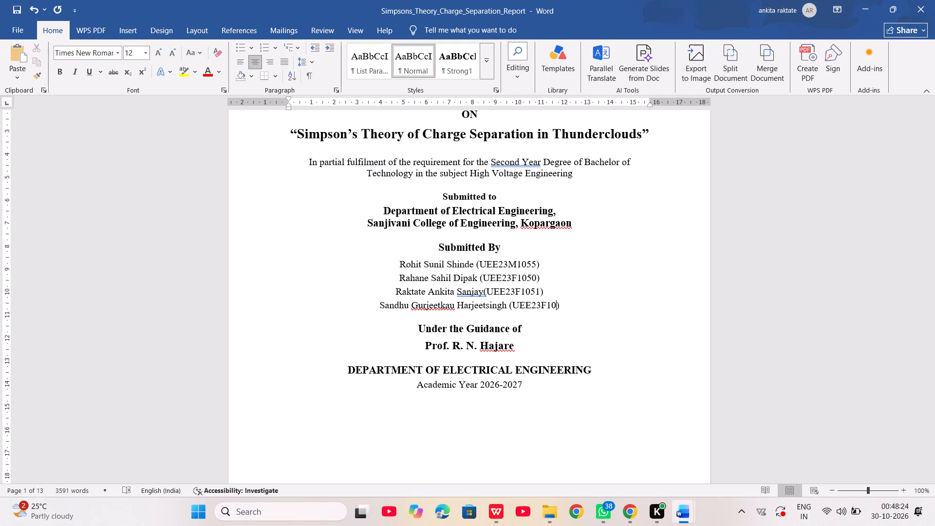
pyautogui.click(456, 305)
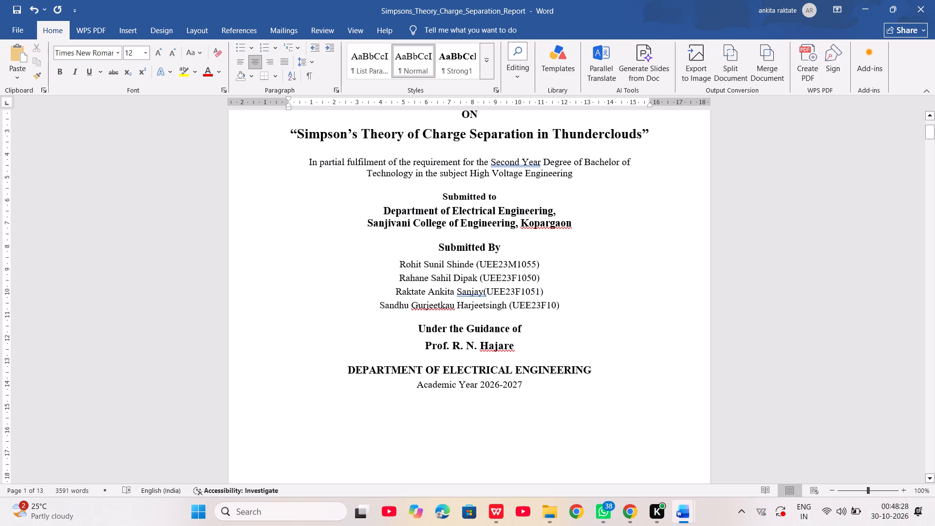
pyautogui.press('BackSpace')
pyautogui.press('r')
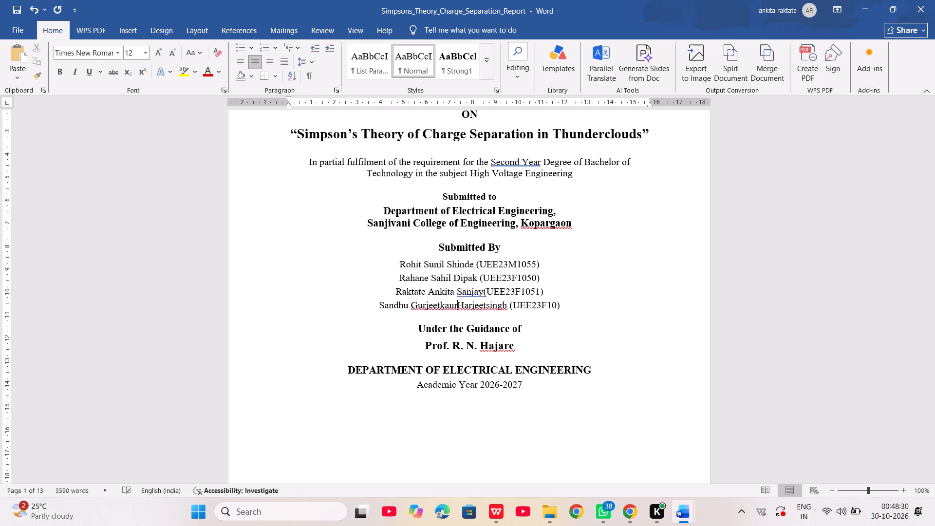
pyautogui.press('space')
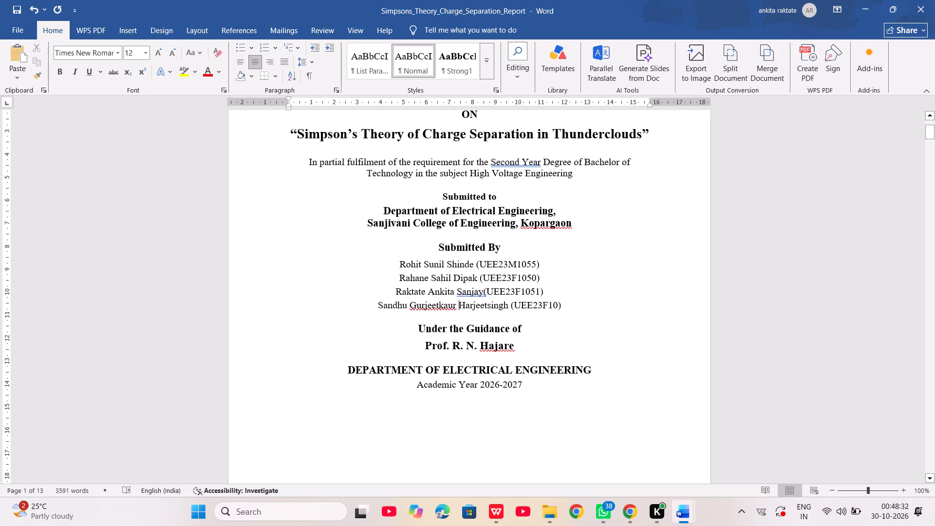
pyautogui.click(557, 304)
pyautogui.write('52')
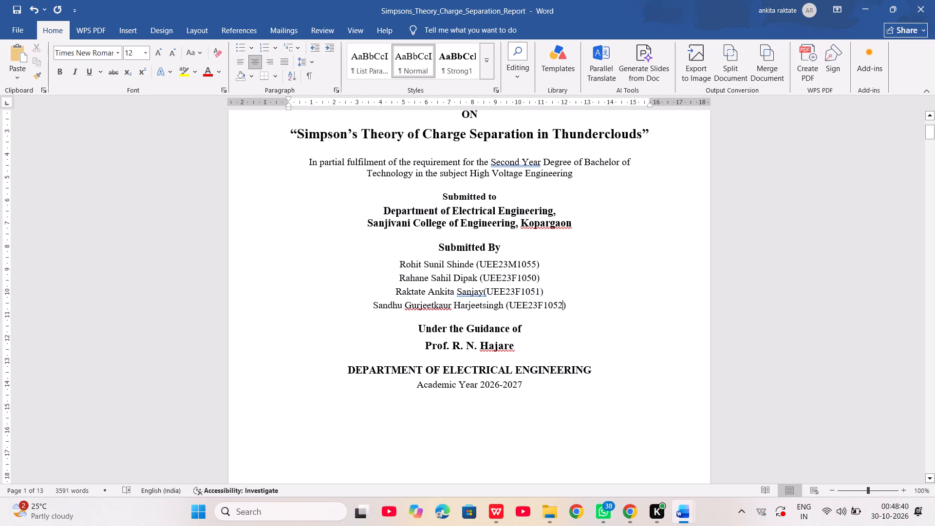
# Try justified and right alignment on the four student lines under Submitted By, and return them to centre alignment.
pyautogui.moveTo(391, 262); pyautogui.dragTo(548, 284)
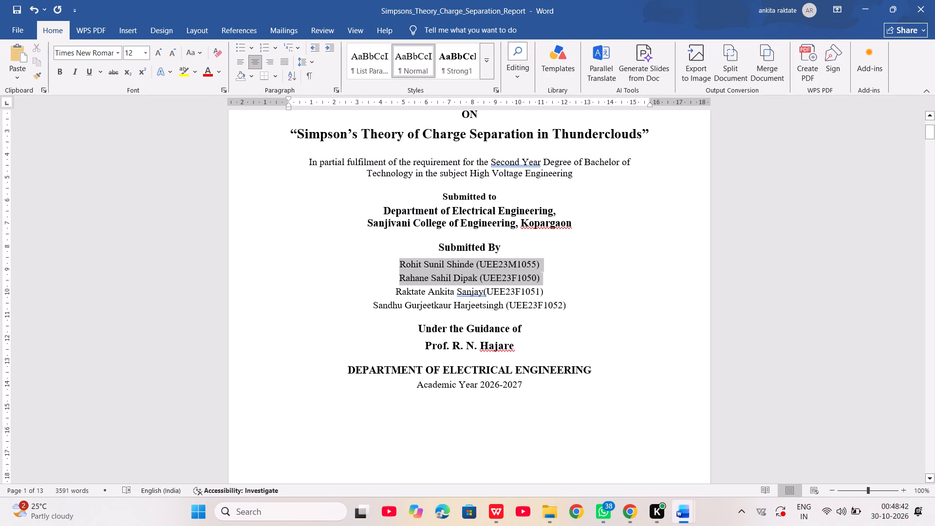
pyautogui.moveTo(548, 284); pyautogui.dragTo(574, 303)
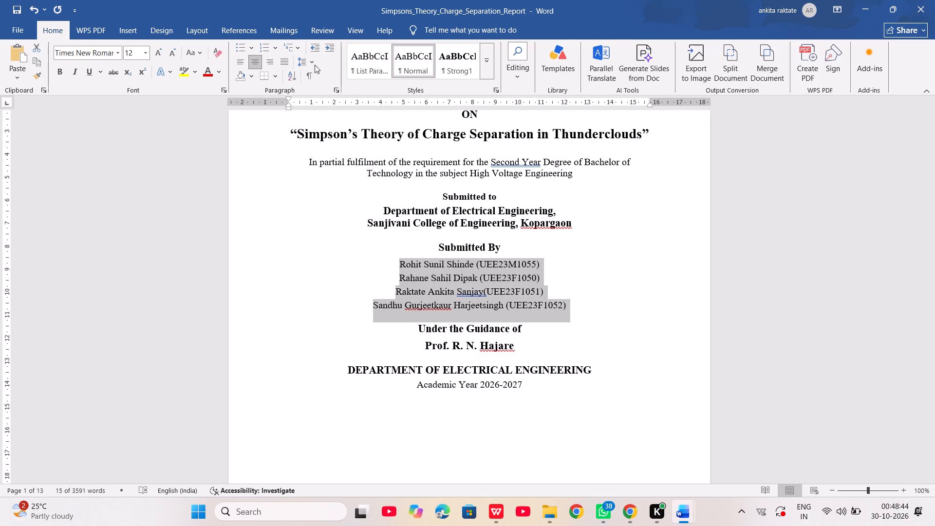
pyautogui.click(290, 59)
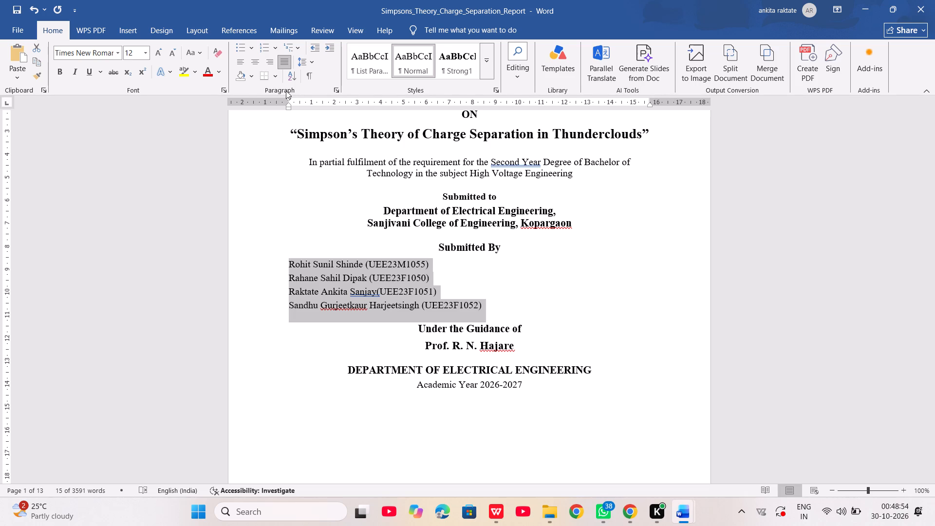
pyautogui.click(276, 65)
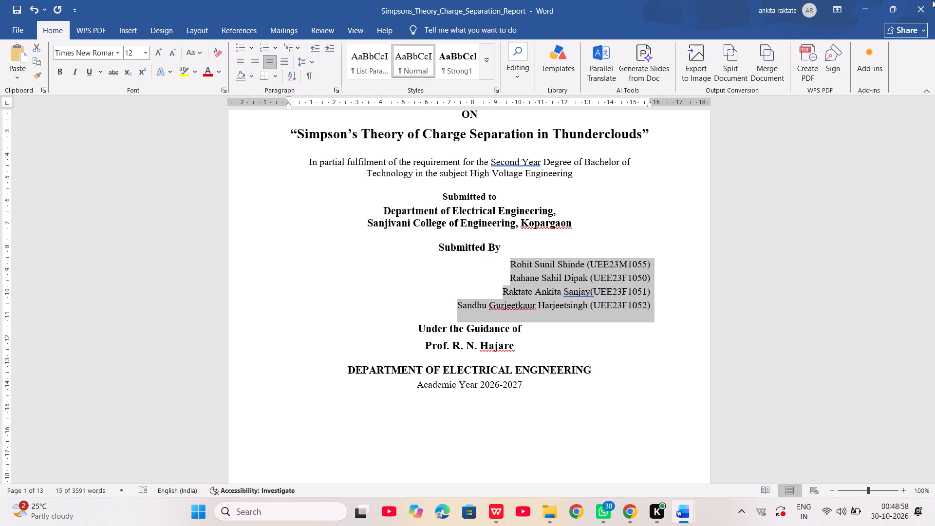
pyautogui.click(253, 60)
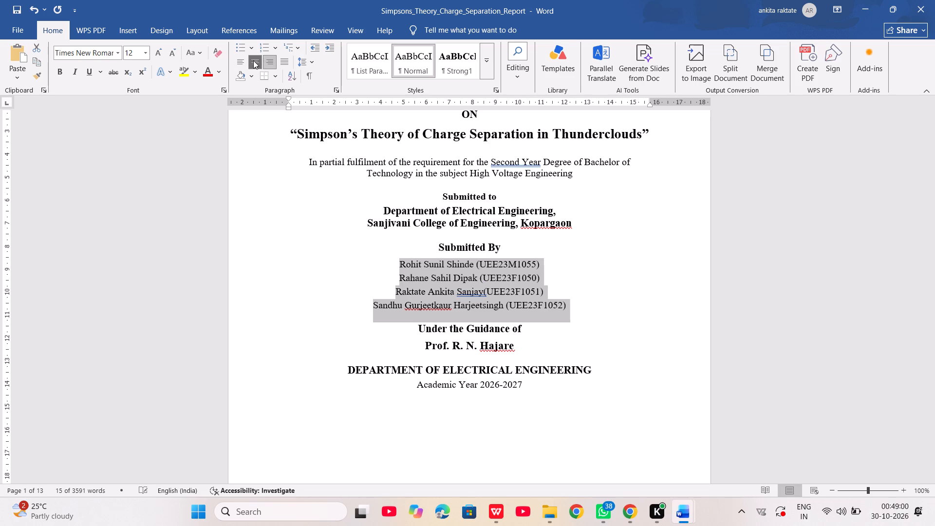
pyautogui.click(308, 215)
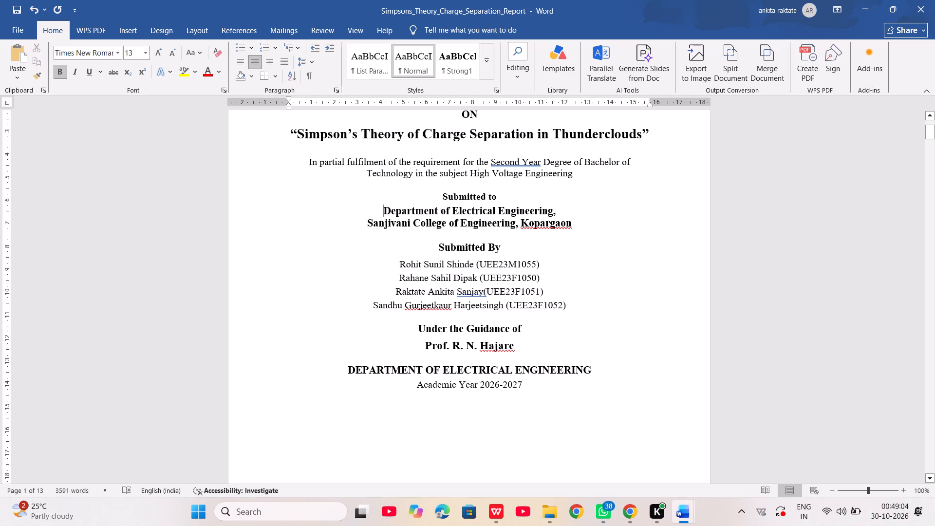
# Insert a blank line above Under the Guidance of and another above DEPARTMENT OF ELECTRICAL ENGINEERING on the cover page.
pyautogui.scroll(-1, 528, 315)
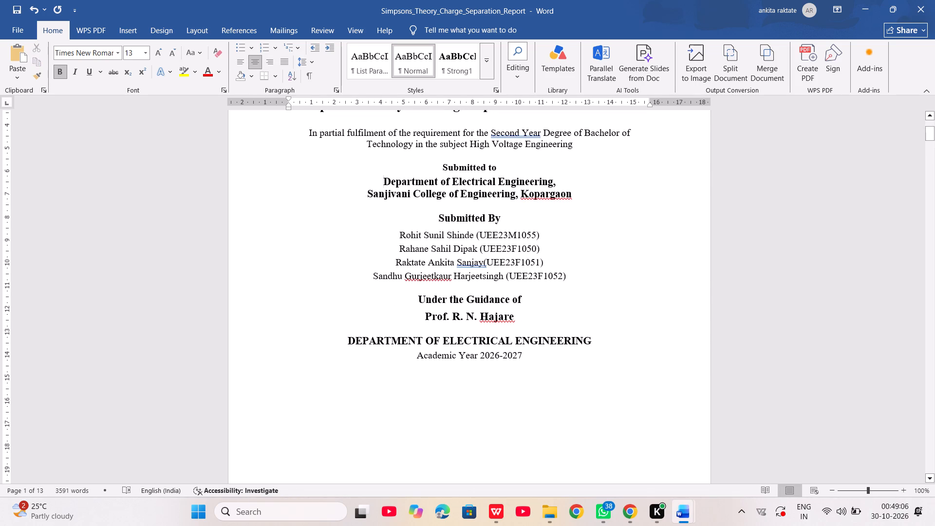
pyautogui.click(416, 299)
pyautogui.press('Return')
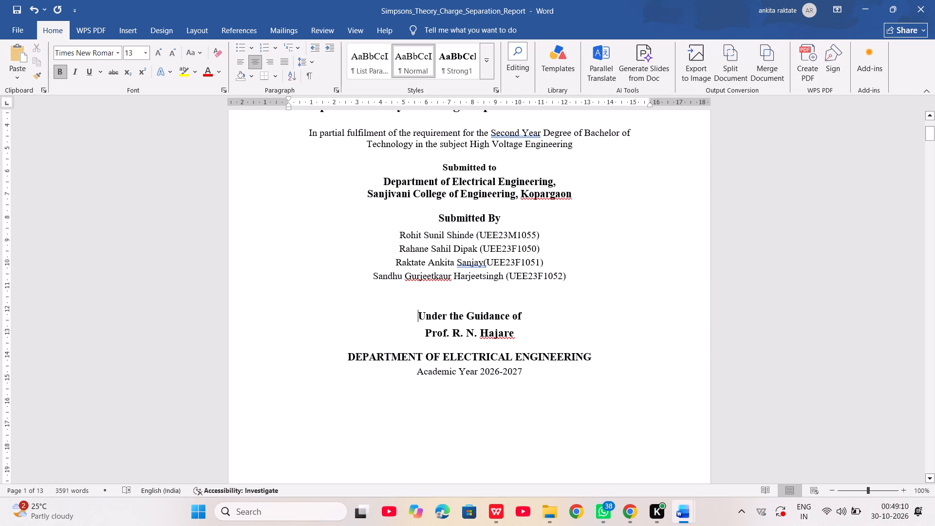
pyautogui.click(337, 359)
pyautogui.press('Return')
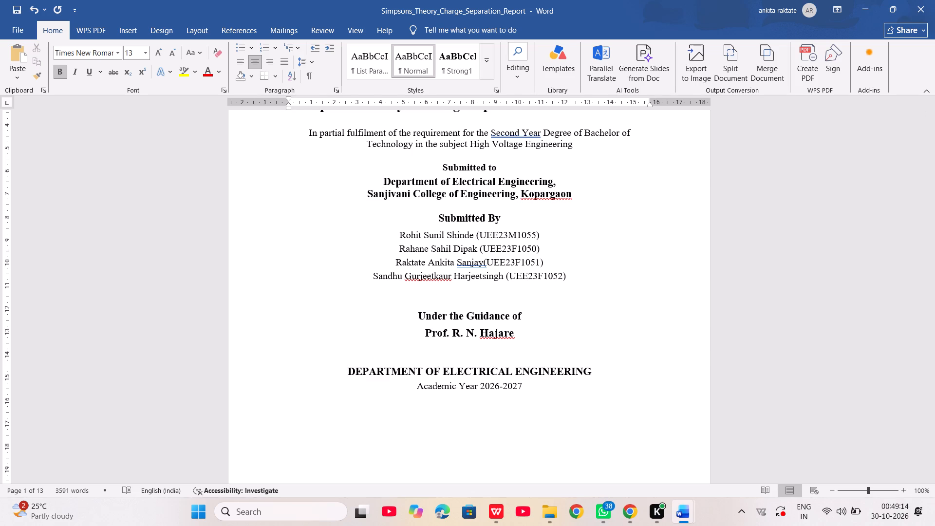
# Colour the cover title “Simpson’s Theory of Charge Separation in Thunderclouds” red, including its closing quotation mark.
pyautogui.scroll(3, 455, 276)
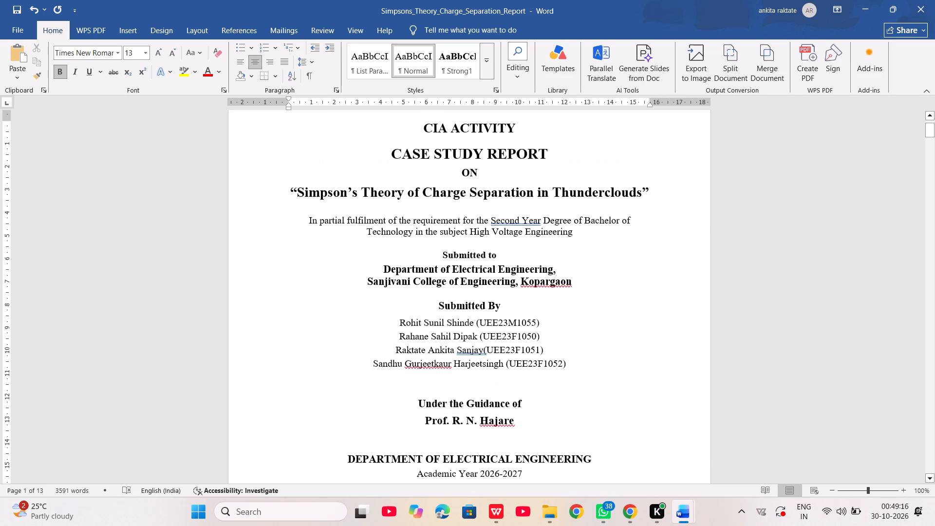
pyautogui.scroll(1, 455, 276)
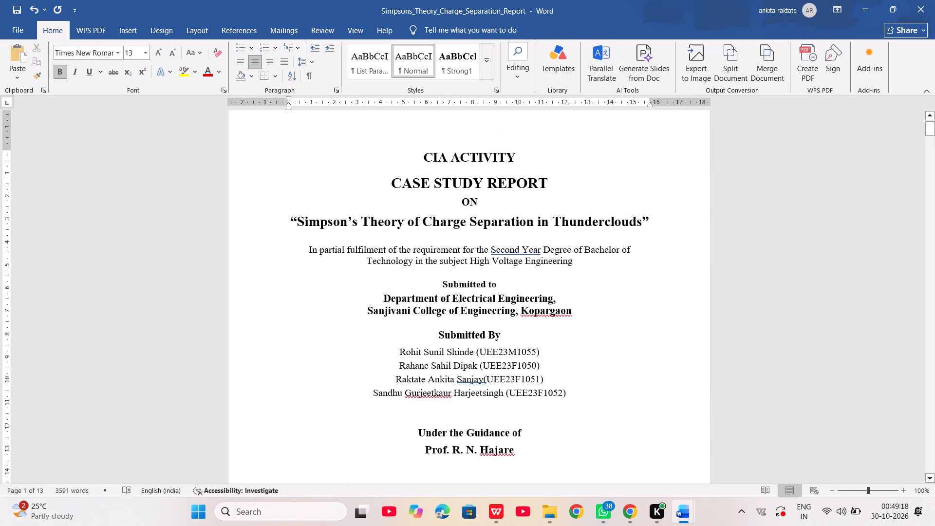
pyautogui.moveTo(294, 218); pyautogui.dragTo(345, 218)
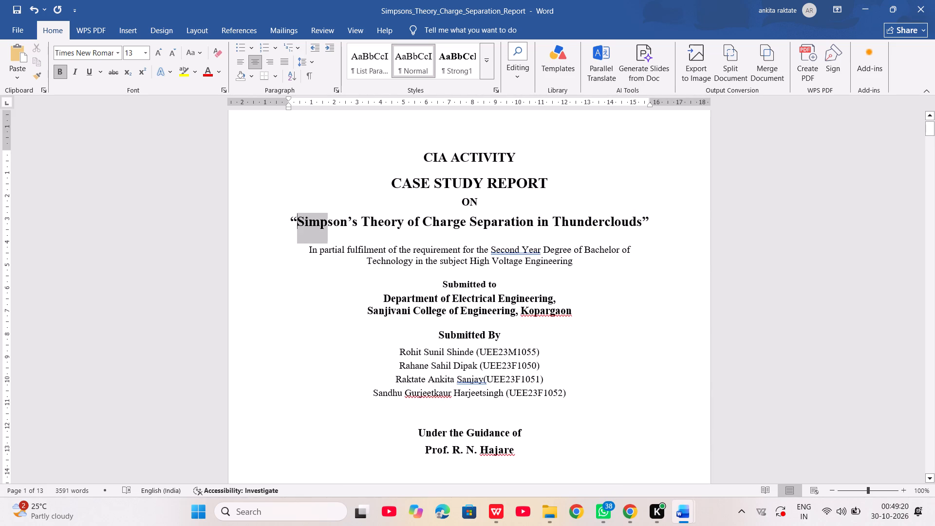
pyautogui.moveTo(345, 218); pyautogui.dragTo(625, 220)
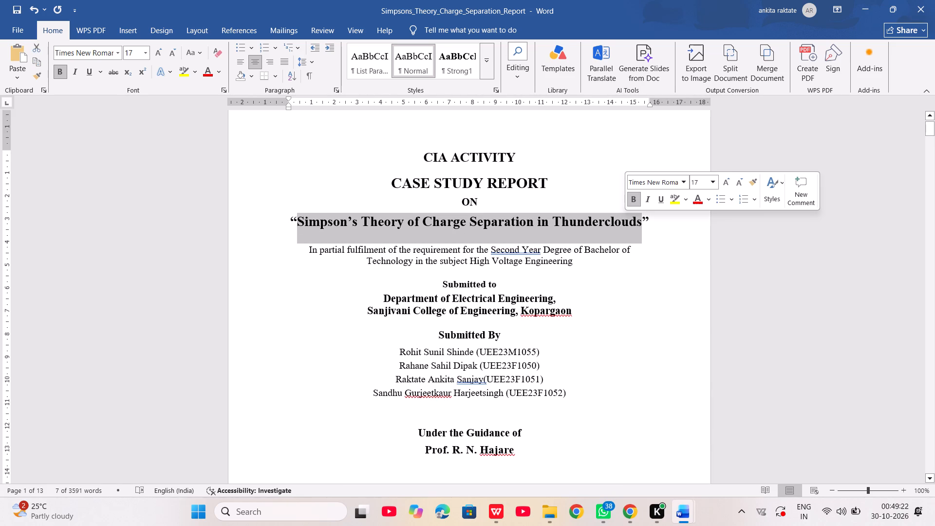
pyautogui.click(694, 203)
pyautogui.click(670, 237)
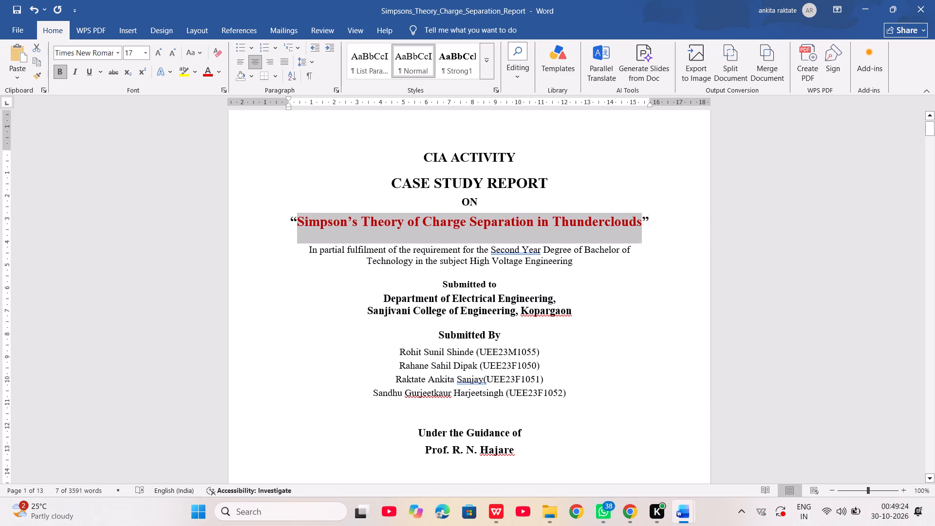
pyautogui.moveTo(658, 224); pyautogui.dragTo(612, 221)
pyautogui.click(682, 207)
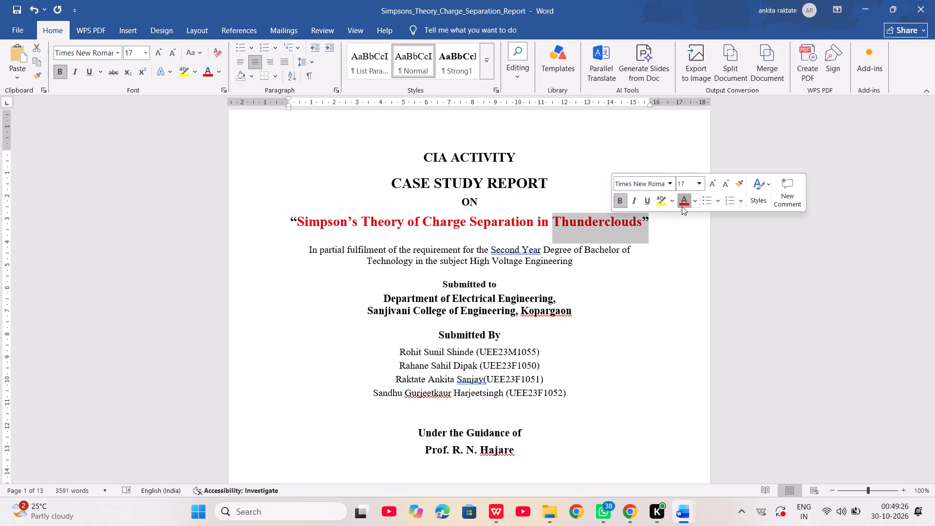
pyautogui.click(618, 287)
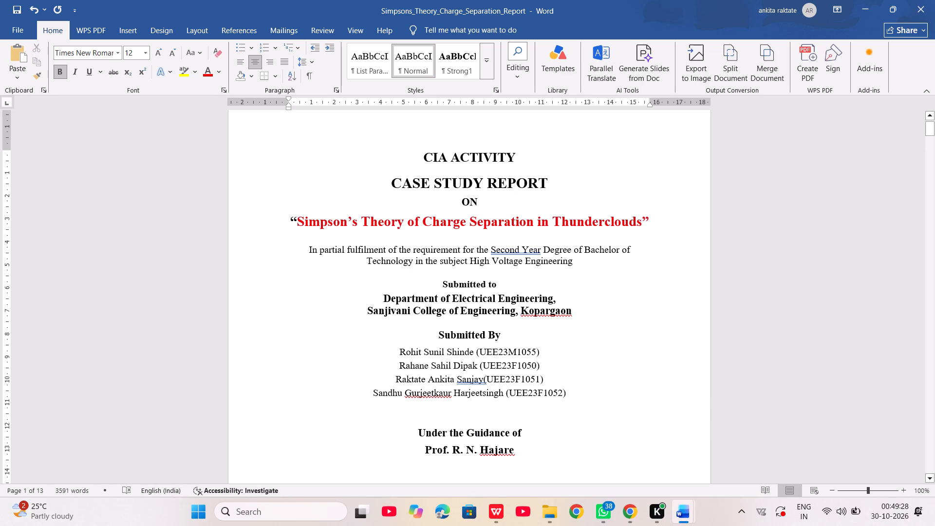
# Colour the Submitted to heading on the cover page red and set its font size to 16.
pyautogui.moveTo(502, 288); pyautogui.dragTo(415, 283)
pyautogui.click(489, 267)
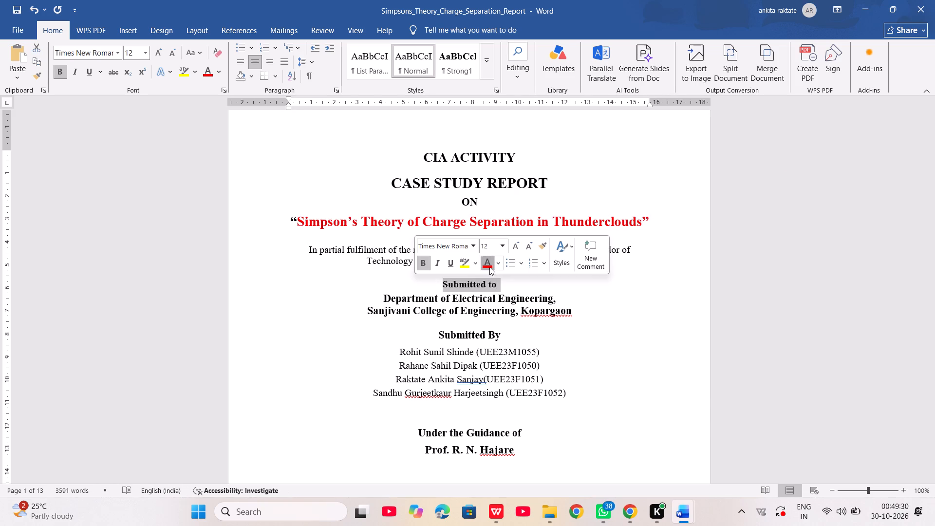
pyautogui.click(508, 285)
pyautogui.moveTo(508, 285); pyautogui.dragTo(444, 285)
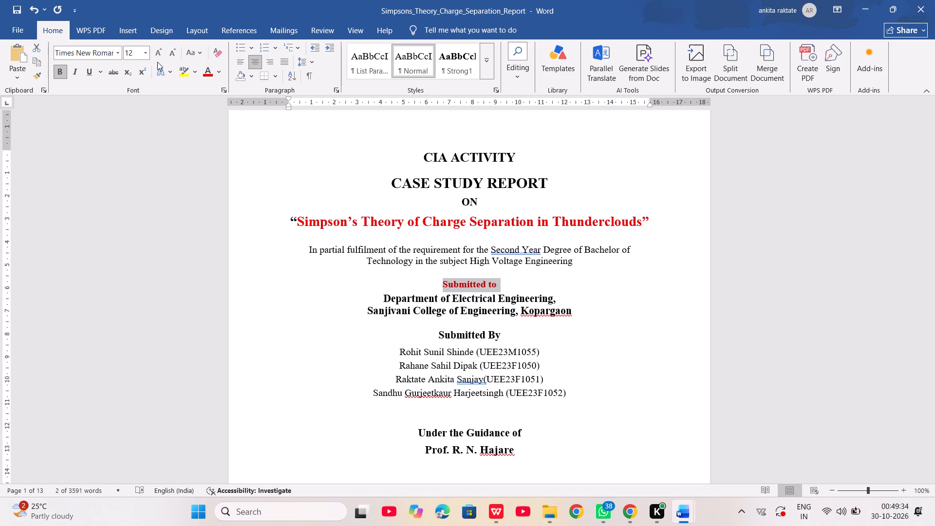
pyautogui.click(139, 53)
pyautogui.click(148, 51)
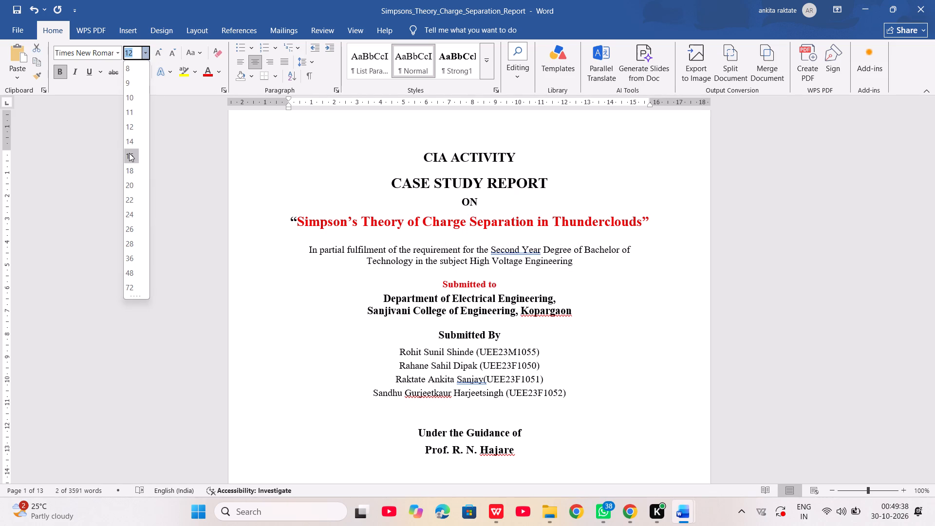
pyautogui.click(129, 153)
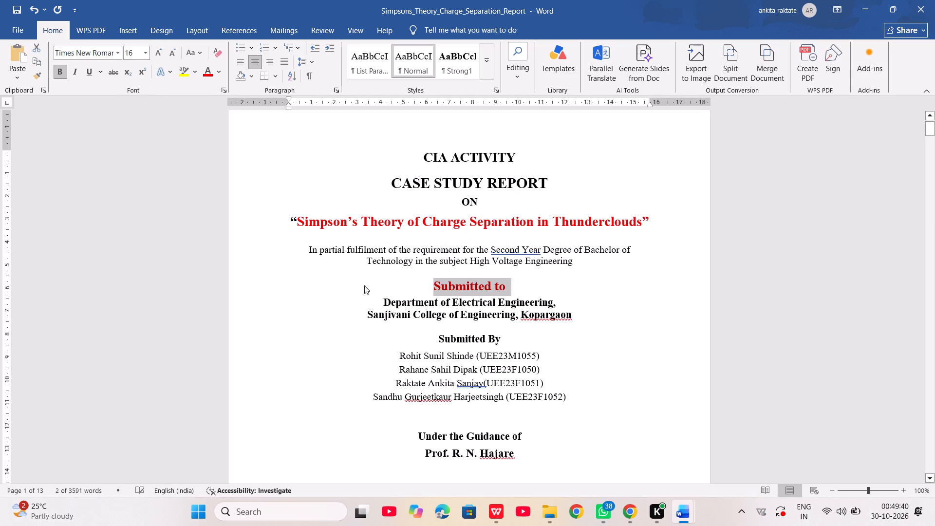
pyautogui.click(358, 285)
# Insert a blank line between the Submitted to heading and the Department of Electrical Engineering line.
pyautogui.click(521, 290)
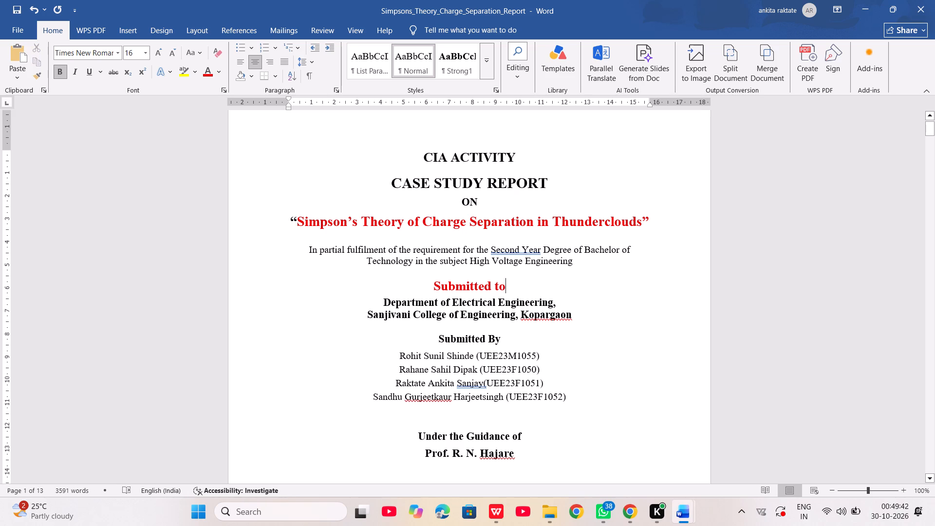
pyautogui.press('Return')
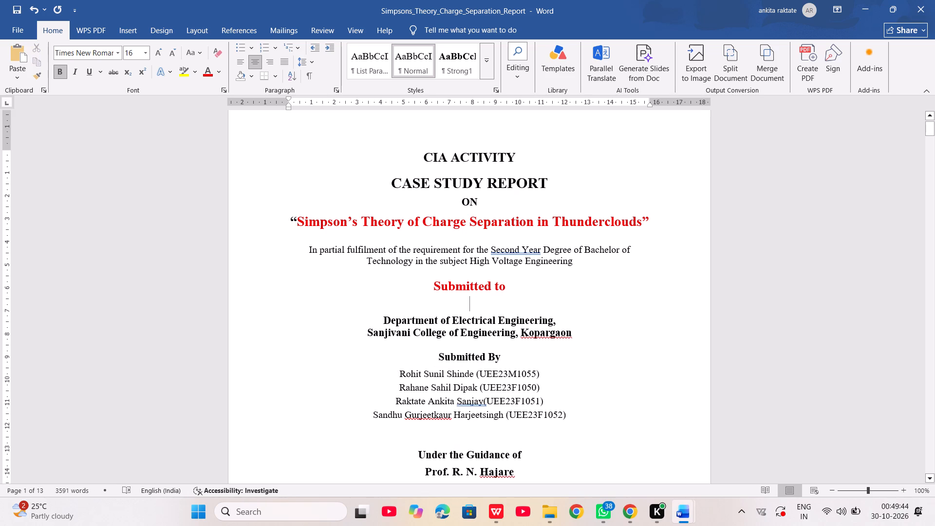
# Change the font colour of the Submitted to heading to purple.
pyautogui.moveTo(529, 291); pyautogui.dragTo(406, 298)
pyautogui.moveTo(406, 298); pyautogui.dragTo(425, 289)
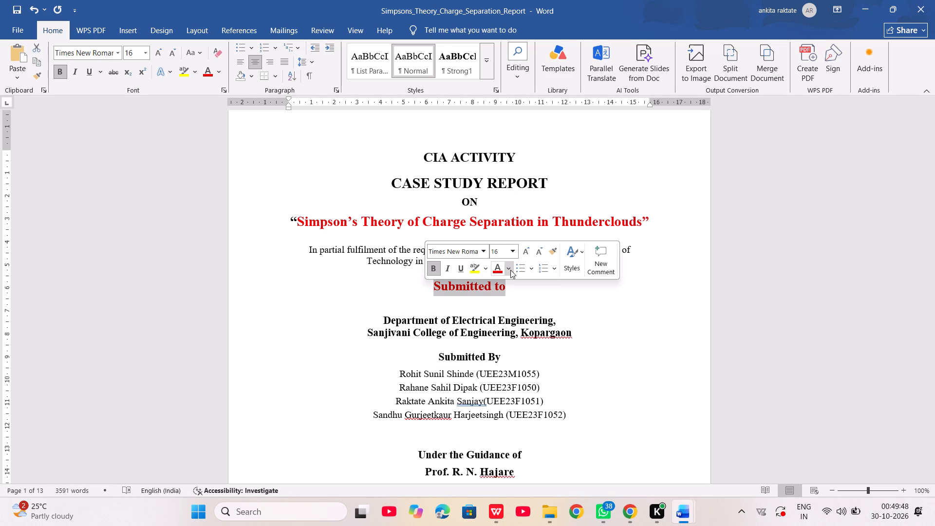
pyautogui.click(509, 270)
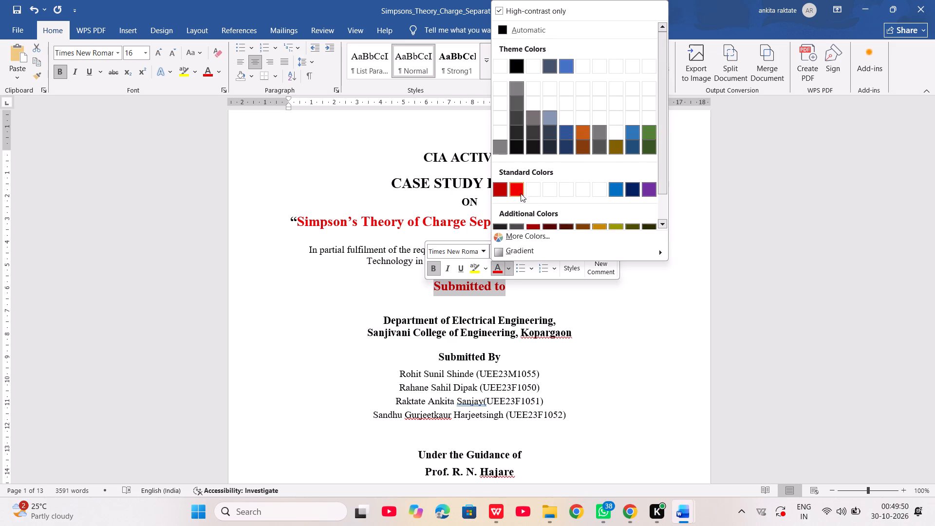
# Change the font colour of the Submitted to heading on the cover page to purple.
pyautogui.click(650, 191)
pyautogui.click(578, 362)
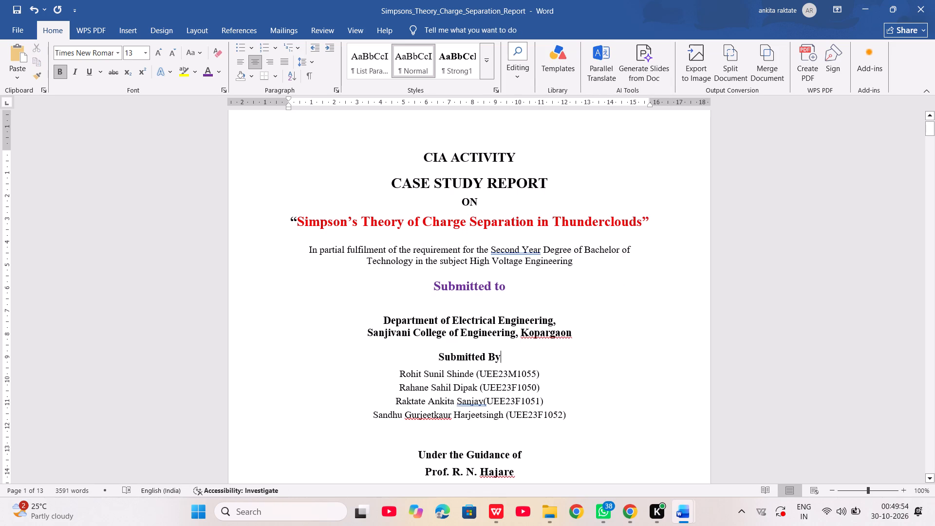
# Set the Submitted By heading on the cover page to font size 14 and colour it purple.
pyautogui.moveTo(514, 358); pyautogui.dragTo(443, 359)
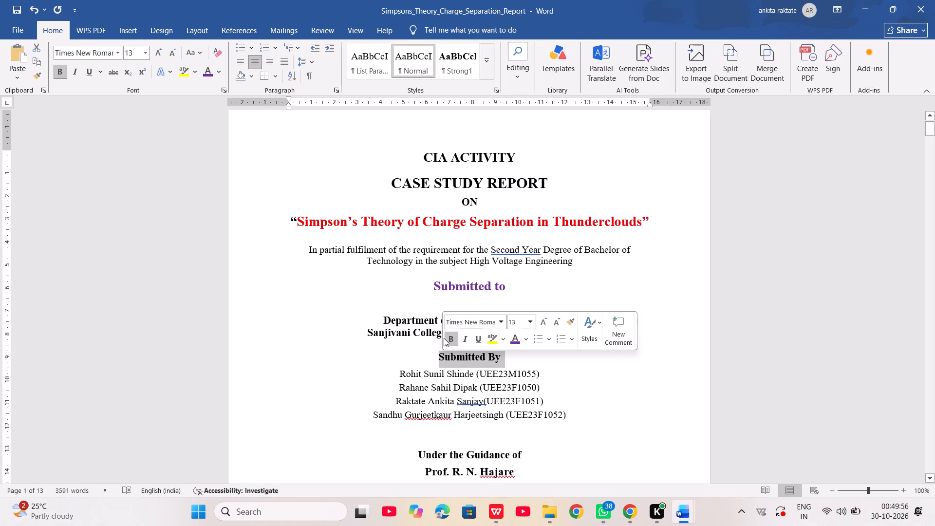
pyautogui.click(528, 319)
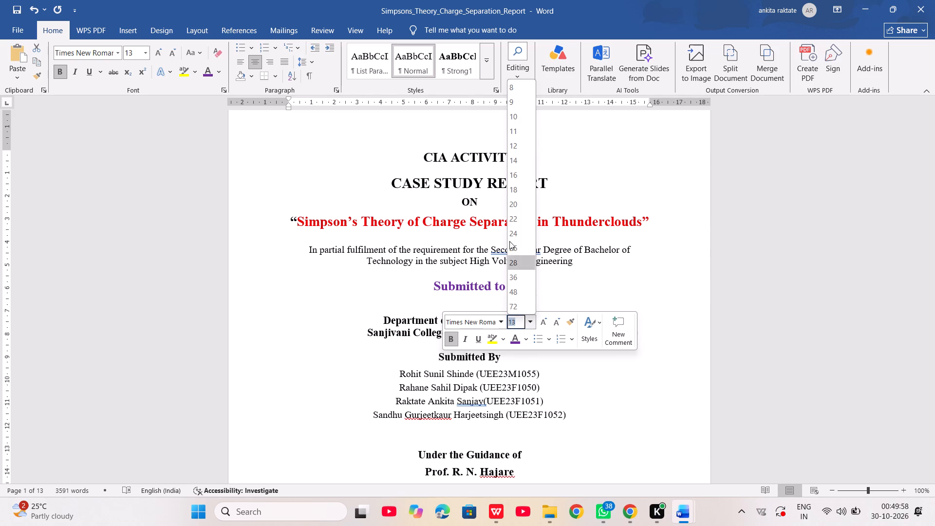
pyautogui.click(514, 159)
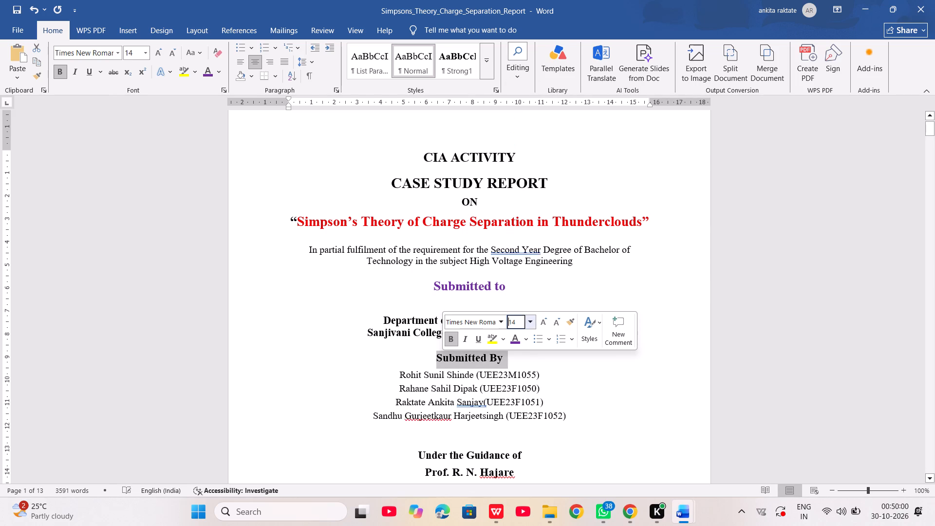
pyautogui.click(514, 342)
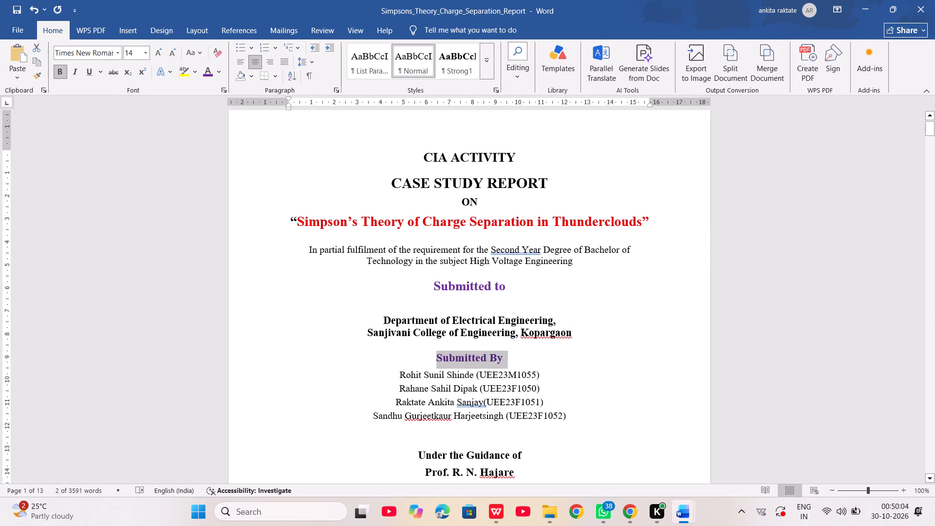
# Match the Submitted By heading to the Submitted to heading by setting its font size to 16.
pyautogui.click(532, 292)
pyautogui.moveTo(524, 291); pyautogui.dragTo(441, 303)
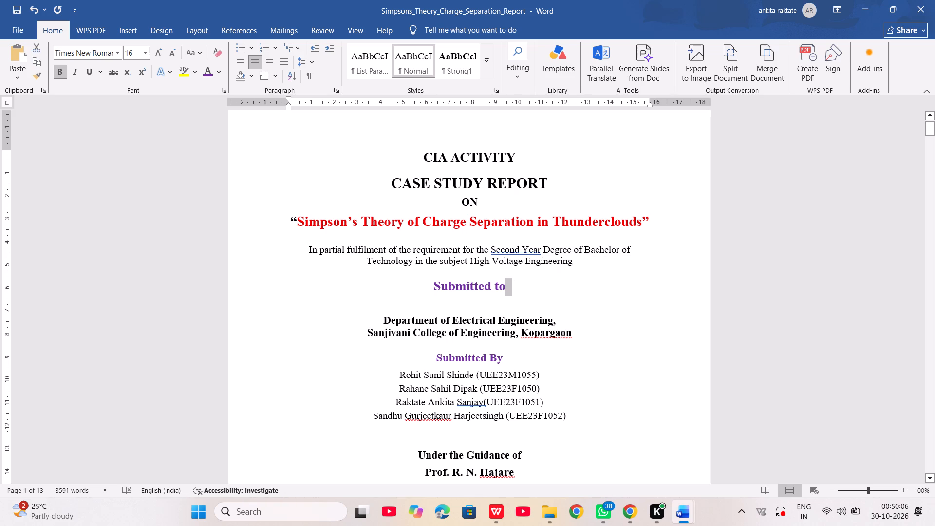
pyautogui.click(440, 301)
pyautogui.moveTo(435, 288); pyautogui.dragTo(478, 284)
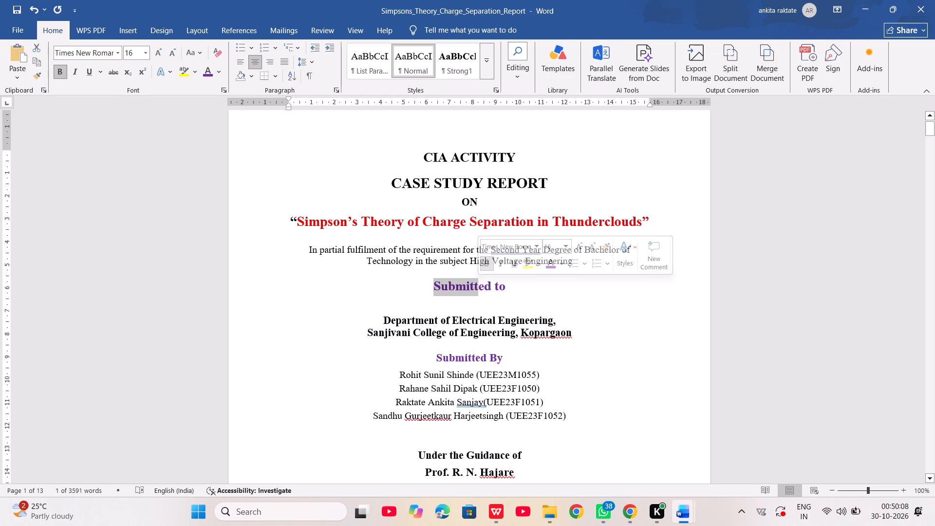
pyautogui.click(482, 313)
pyautogui.moveTo(510, 359); pyautogui.dragTo(422, 355)
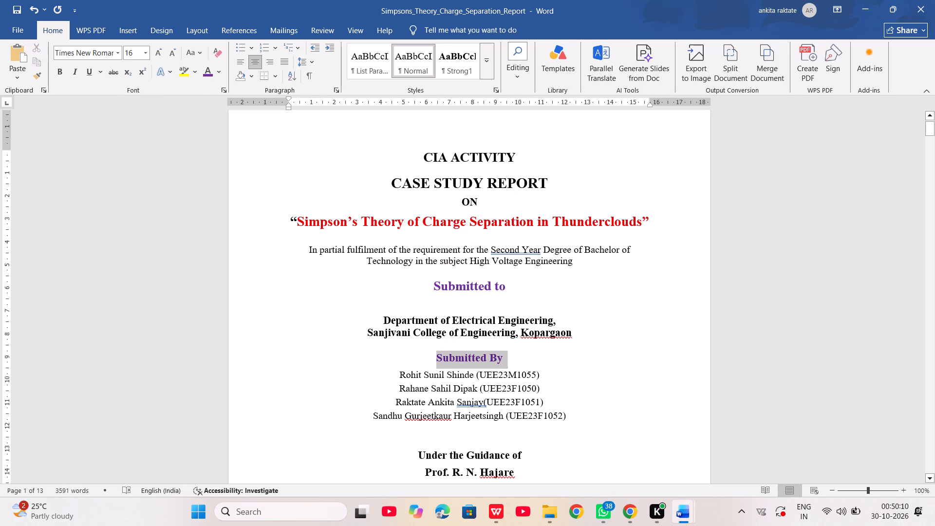
pyautogui.moveTo(422, 355); pyautogui.dragTo(420, 356)
pyautogui.click(509, 318)
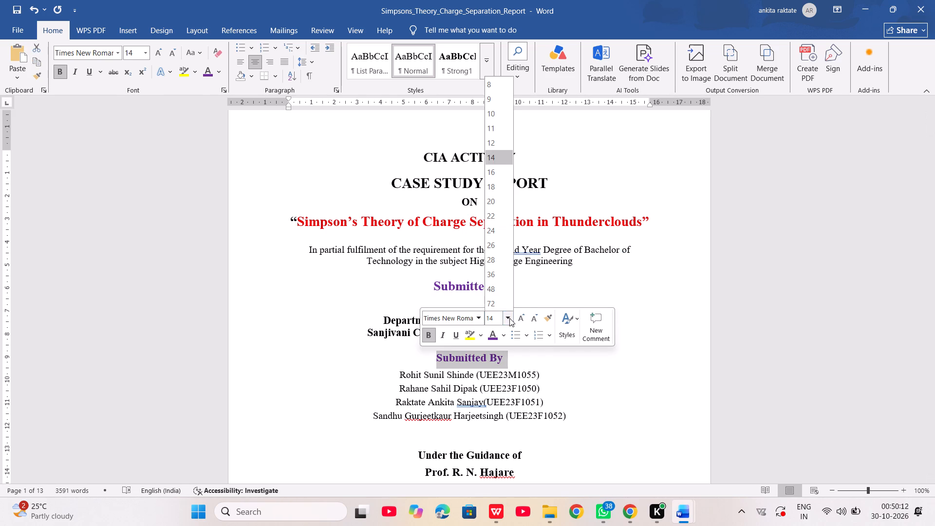
pyautogui.click(491, 172)
pyautogui.click(577, 273)
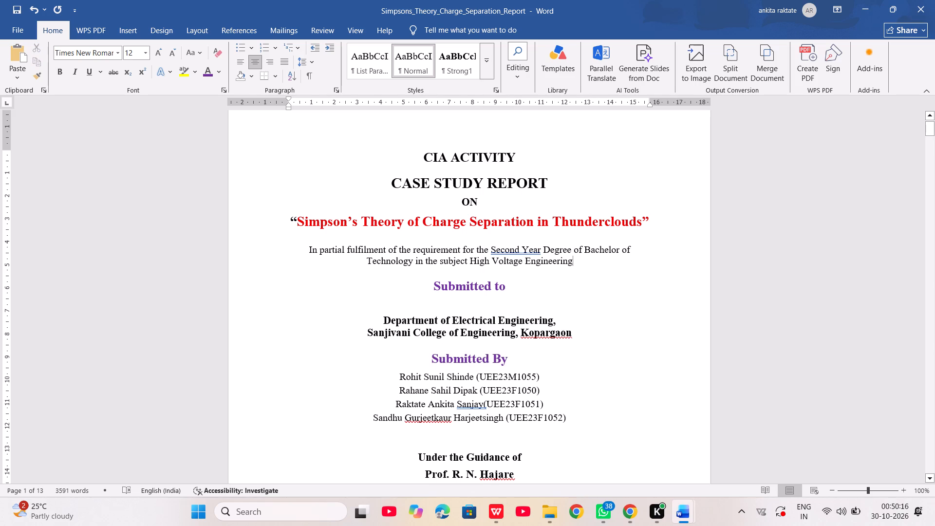
# Insert a blank line between the Submitted By heading and the list of student names.
pyautogui.click(518, 362)
pyautogui.press('Return')
pyautogui.scroll(-3, 518, 359)
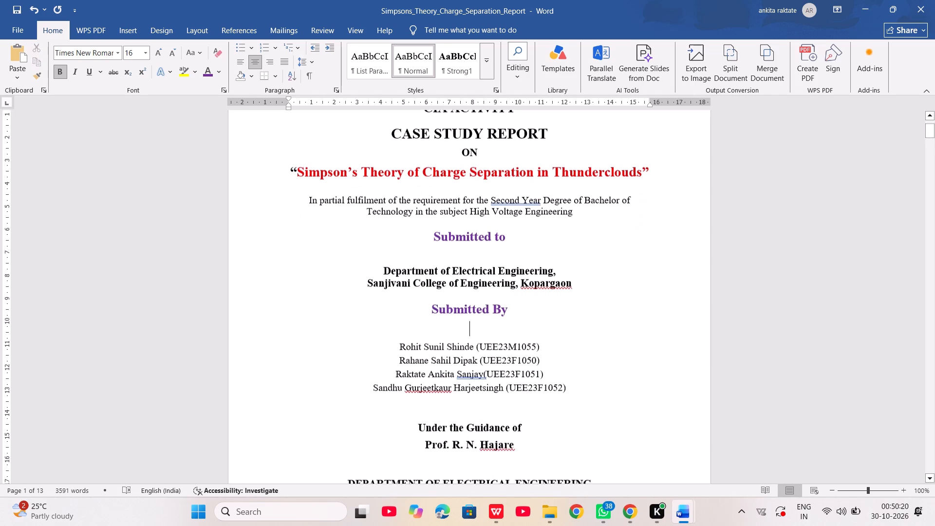
pyautogui.scroll(-4, 518, 359)
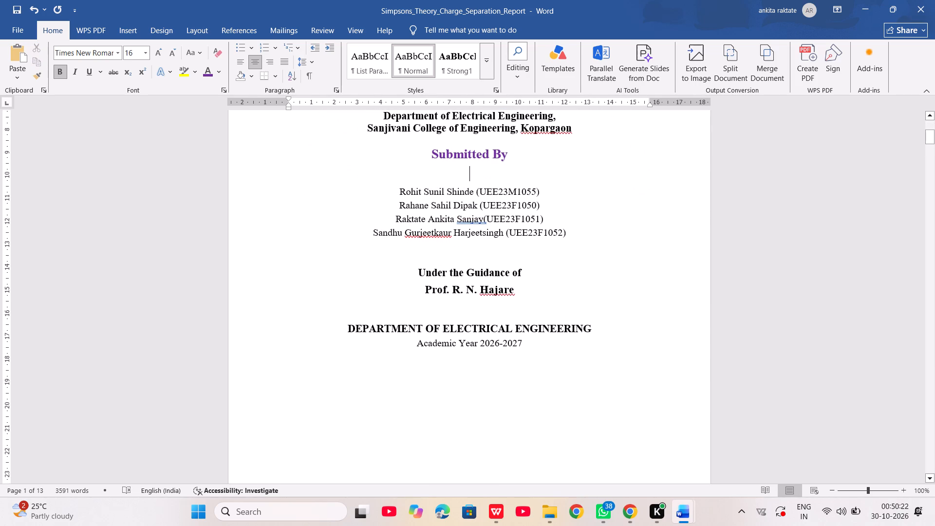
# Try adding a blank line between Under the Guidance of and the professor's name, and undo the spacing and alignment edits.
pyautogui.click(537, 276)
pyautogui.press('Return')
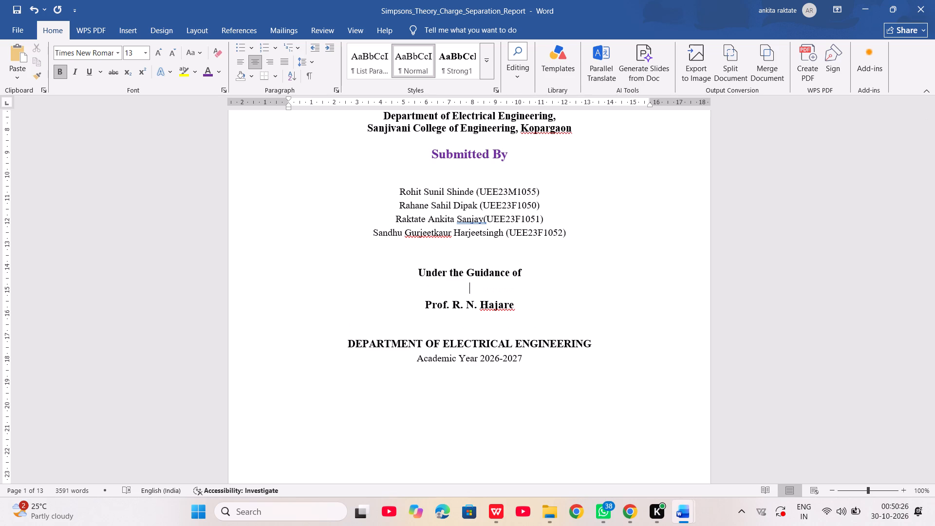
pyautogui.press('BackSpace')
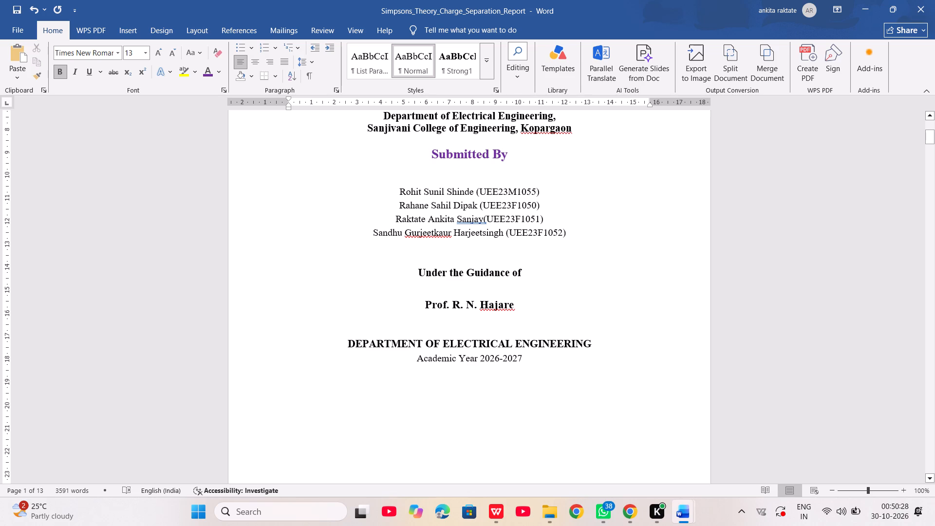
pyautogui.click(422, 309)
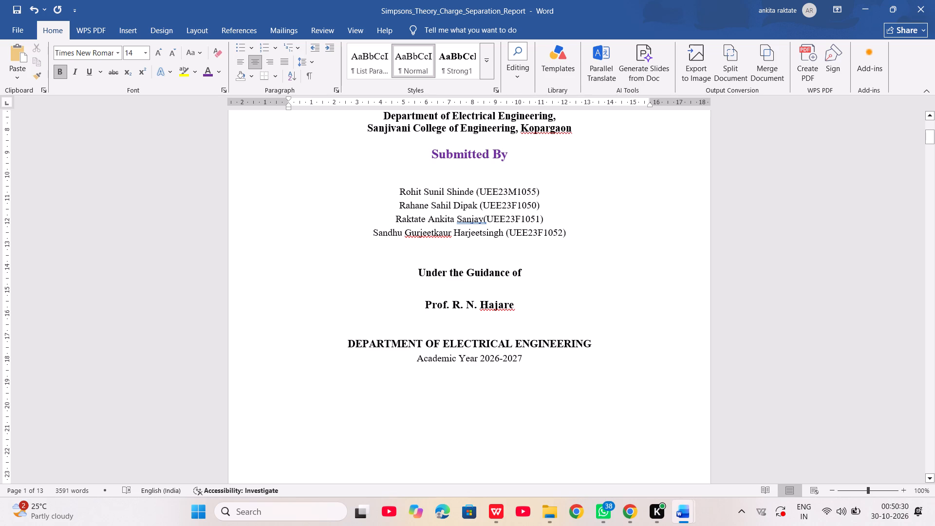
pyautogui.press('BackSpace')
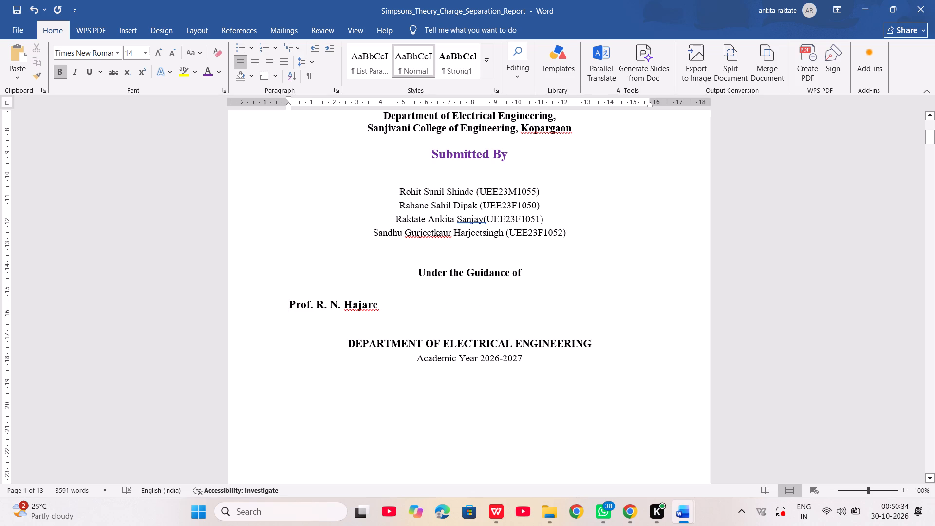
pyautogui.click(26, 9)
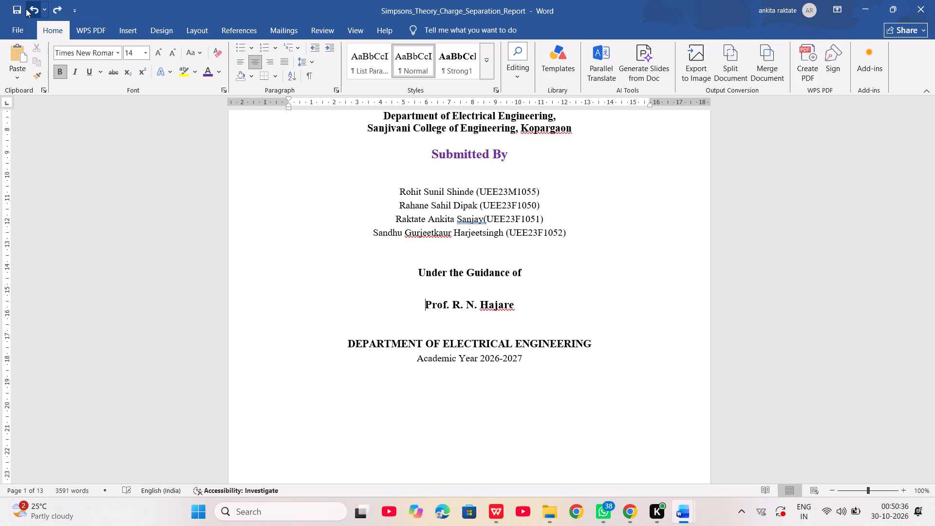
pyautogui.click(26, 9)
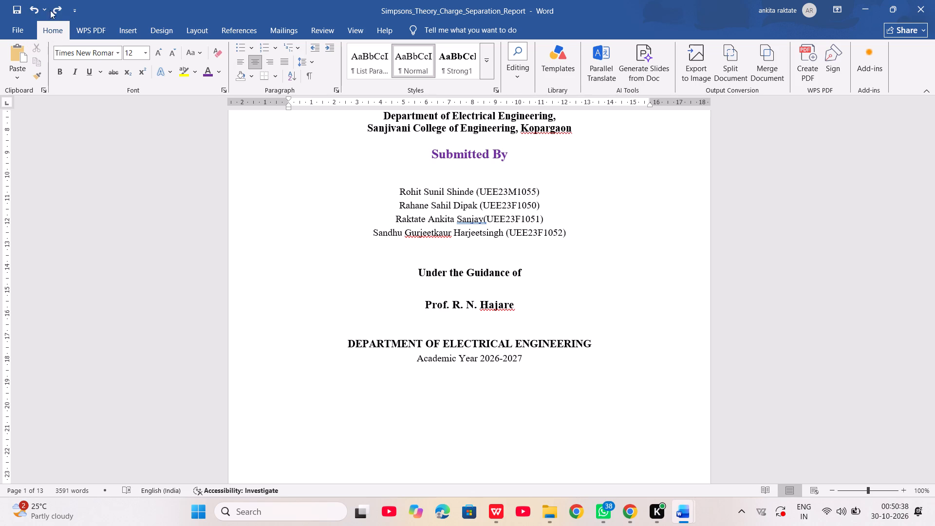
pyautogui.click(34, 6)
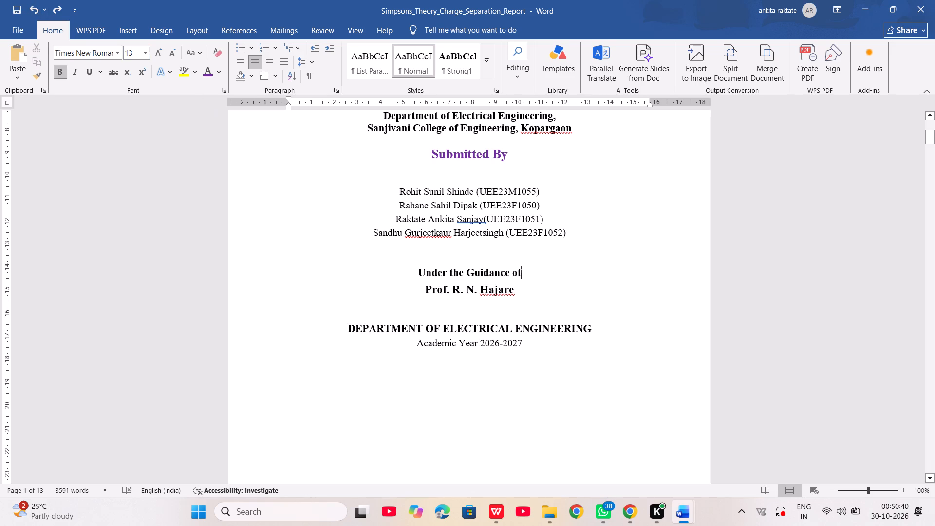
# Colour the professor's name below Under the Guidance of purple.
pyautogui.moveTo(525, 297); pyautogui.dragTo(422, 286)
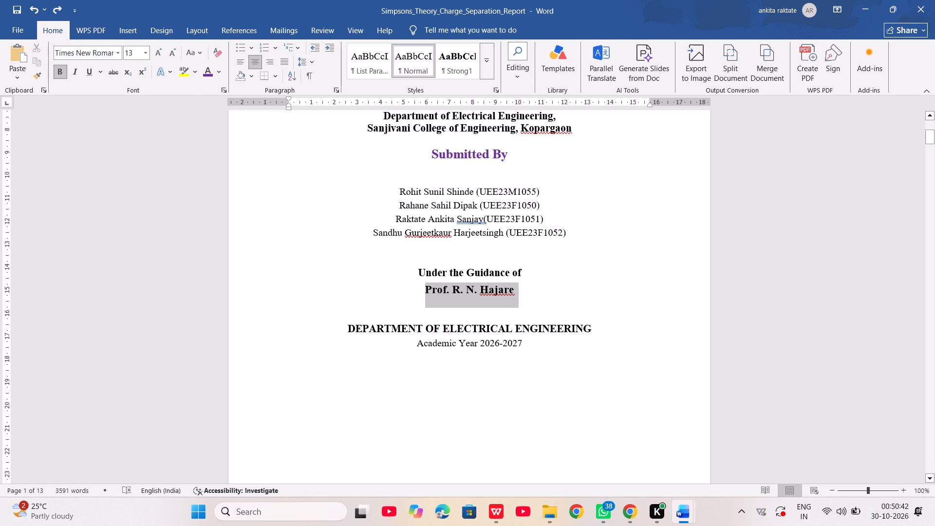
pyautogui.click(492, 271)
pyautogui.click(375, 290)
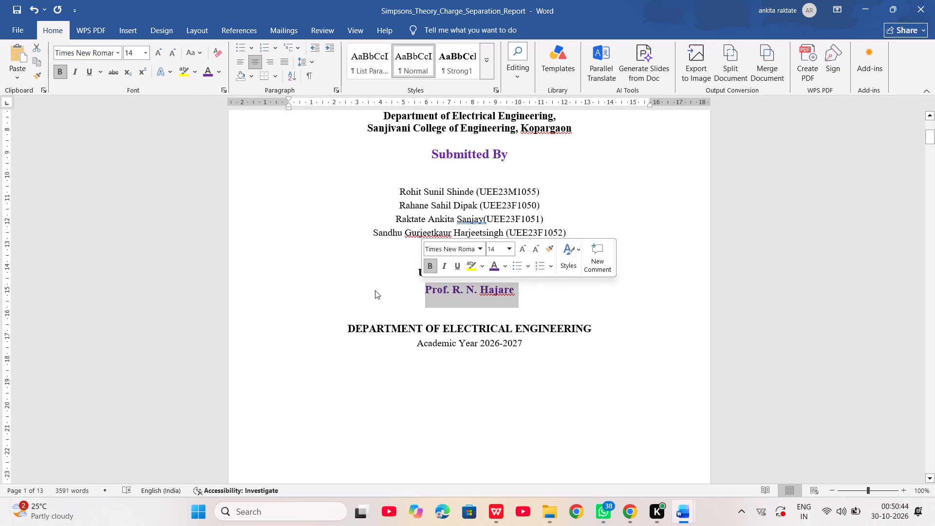
# Change the font colour of the professor's name below Under the Guidance of to the standard red.
pyautogui.scroll(3, 380, 239)
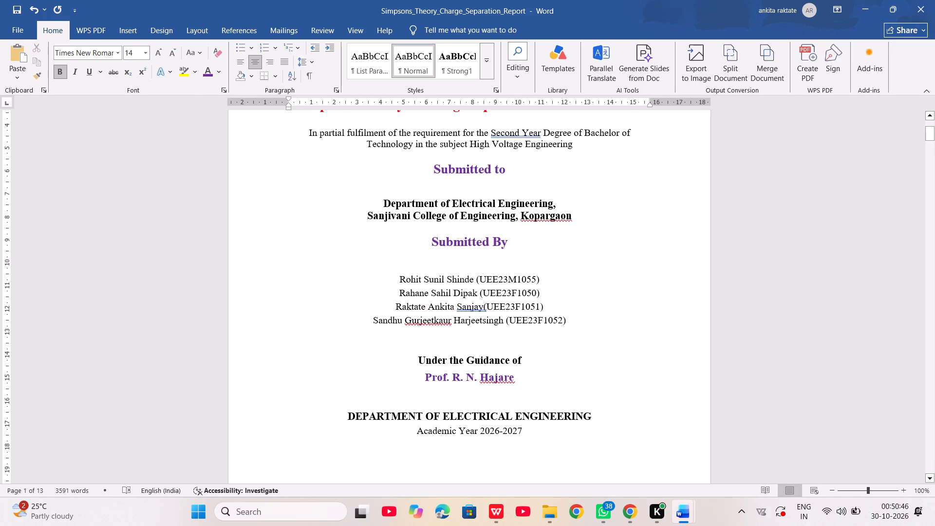
pyautogui.scroll(1, 403, 260)
pyautogui.scroll(-1, 410, 246)
pyautogui.moveTo(517, 381); pyautogui.dragTo(424, 382)
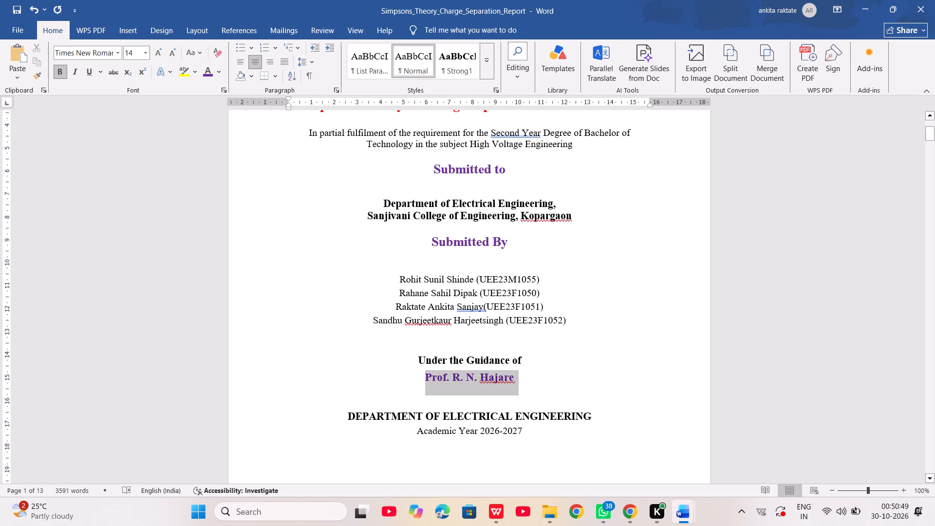
pyautogui.click(505, 361)
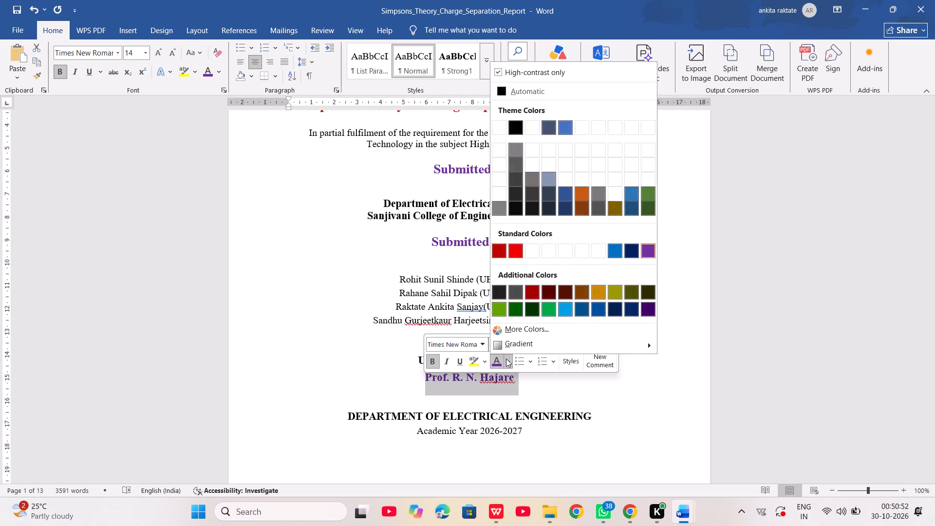
pyautogui.click(516, 254)
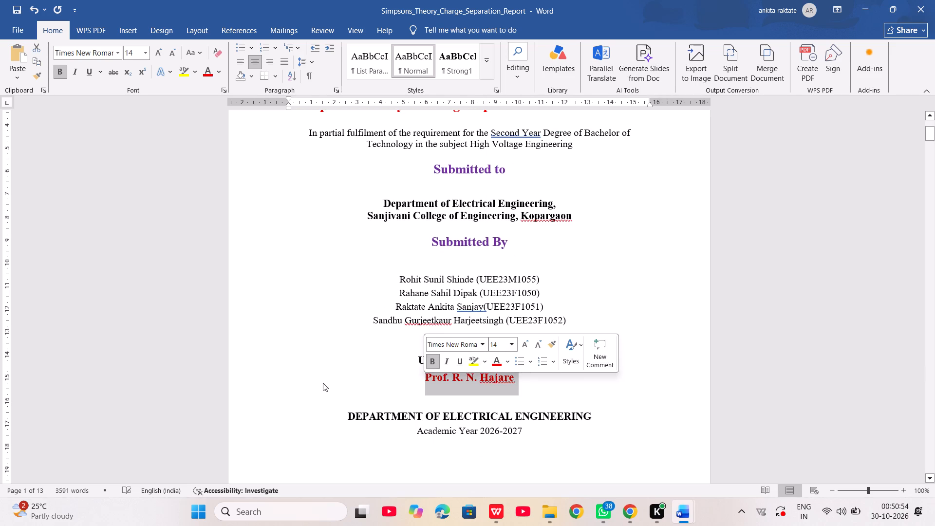
pyautogui.click(322, 386)
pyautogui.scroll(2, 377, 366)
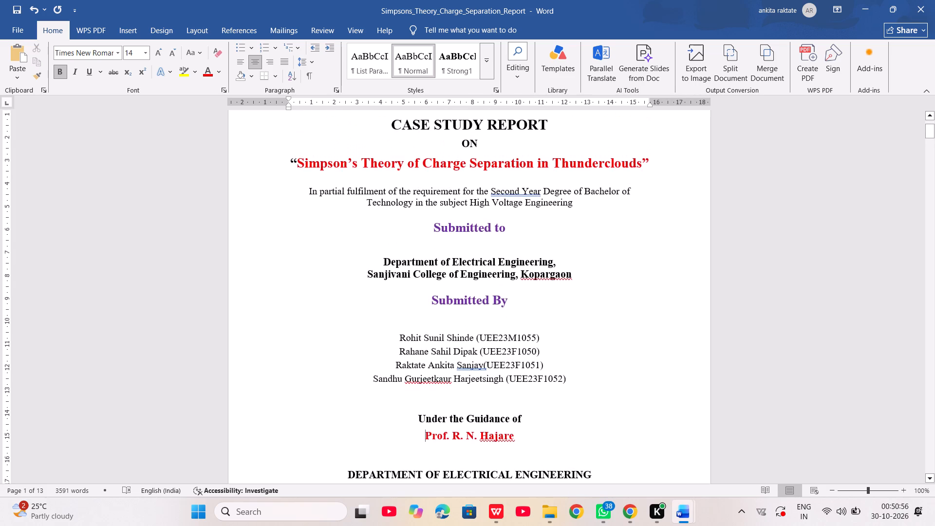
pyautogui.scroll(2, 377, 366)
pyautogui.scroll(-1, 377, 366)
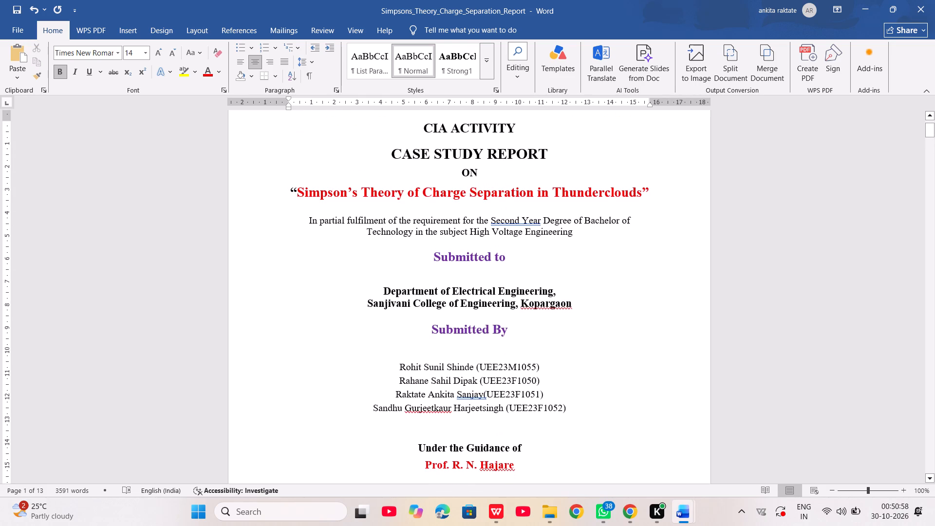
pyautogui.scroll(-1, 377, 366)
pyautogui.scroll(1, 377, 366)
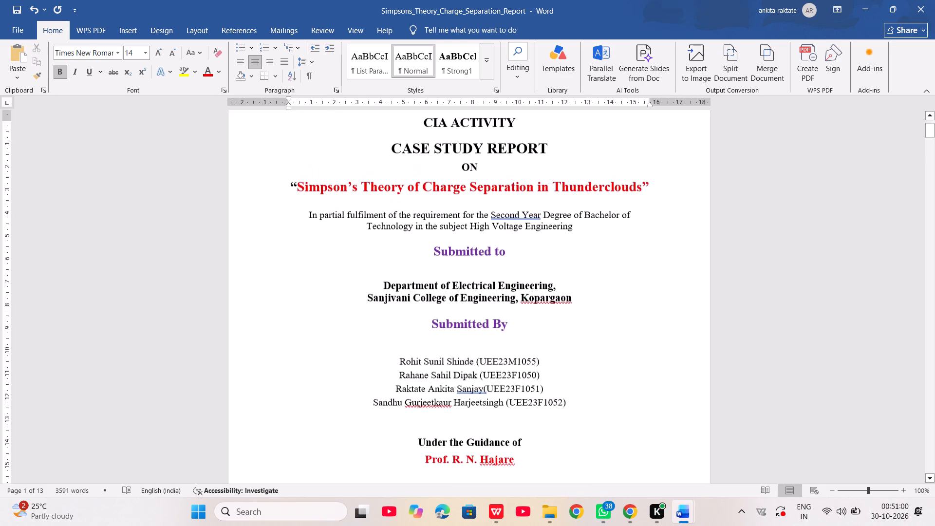
# Insert a blank line between the DEPARTMENT OF ELECTRICAL ENGINEERING line and the Academic Year line on the cover page.
pyautogui.scroll(2, 377, 366)
pyautogui.scroll(-15, 378, 360)
pyautogui.scroll(2, 378, 360)
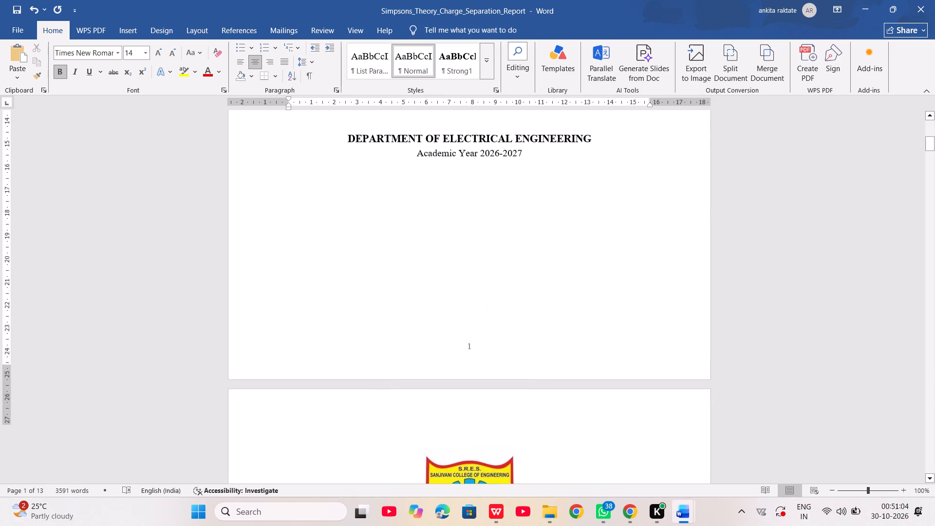
pyautogui.scroll(3, 378, 360)
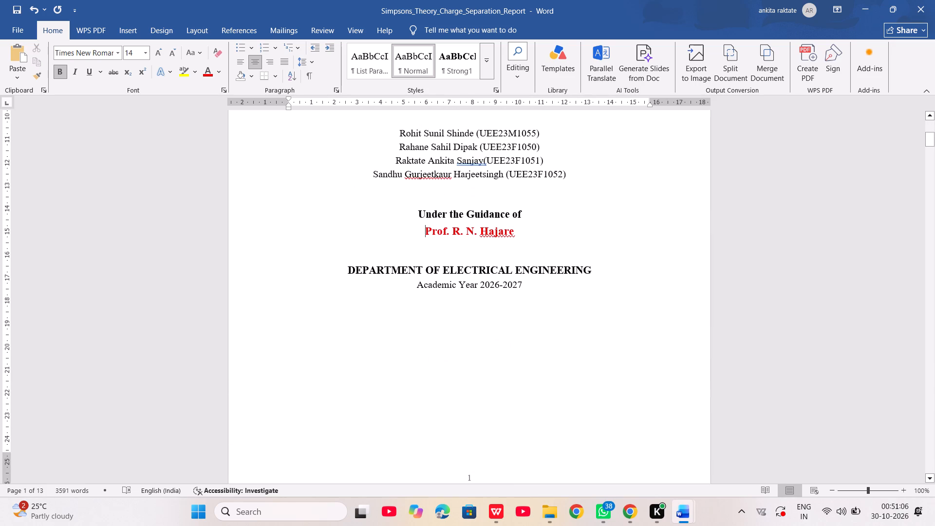
pyautogui.click(596, 272)
pyautogui.press('Return')
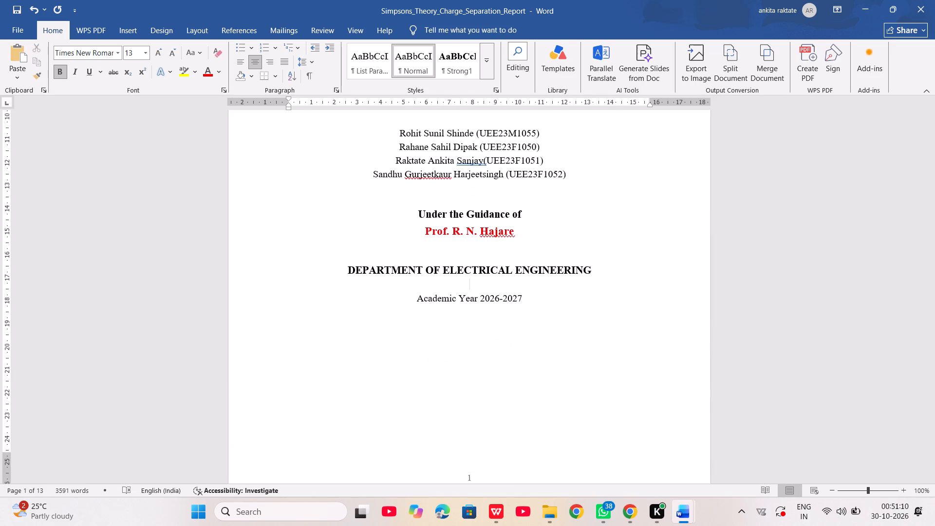
# Move the college logo from the certificate page to the cover page, centred below the Academic Year line, with square text wrapping.
pyautogui.scroll(-6, 596, 272)
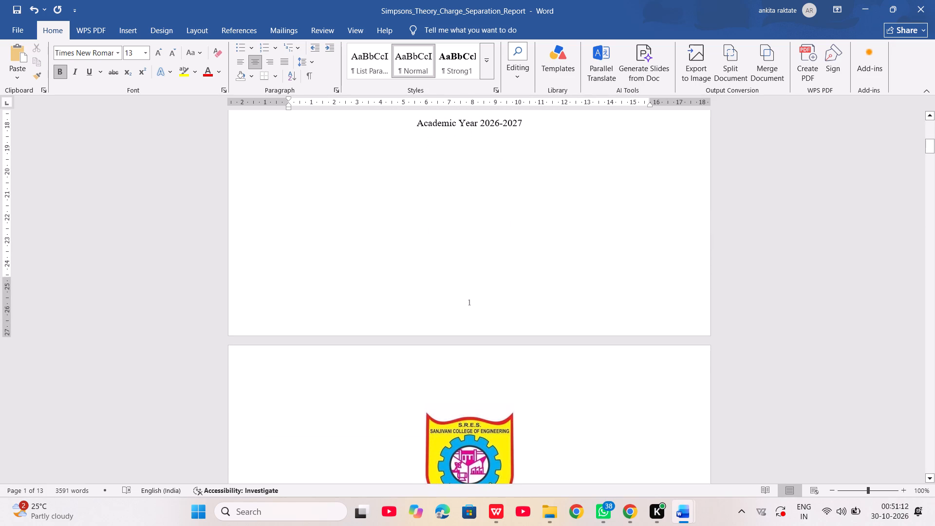
pyautogui.moveTo(474, 448); pyautogui.dragTo(459, 260)
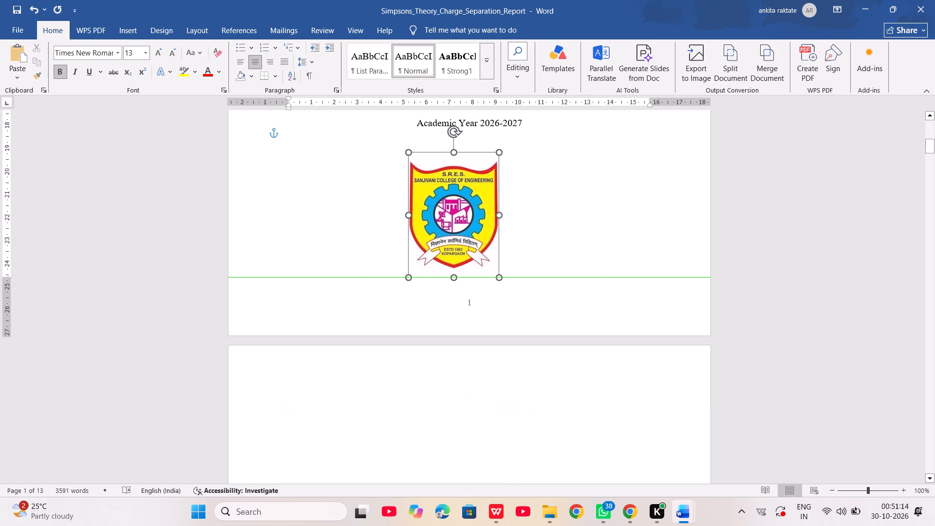
pyautogui.moveTo(459, 260); pyautogui.dragTo(463, 246)
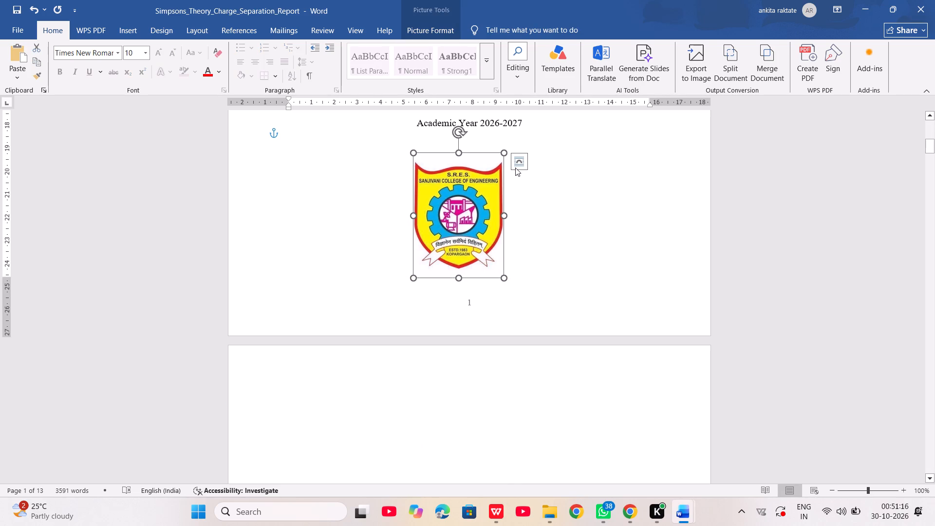
pyautogui.click(516, 167)
pyautogui.click(557, 247)
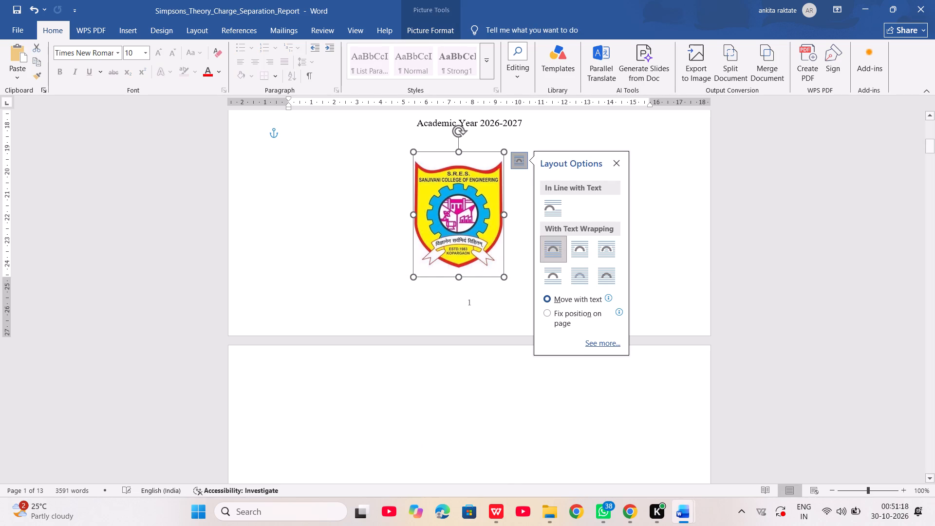
pyautogui.moveTo(451, 216); pyautogui.dragTo(461, 205)
pyautogui.click(391, 229)
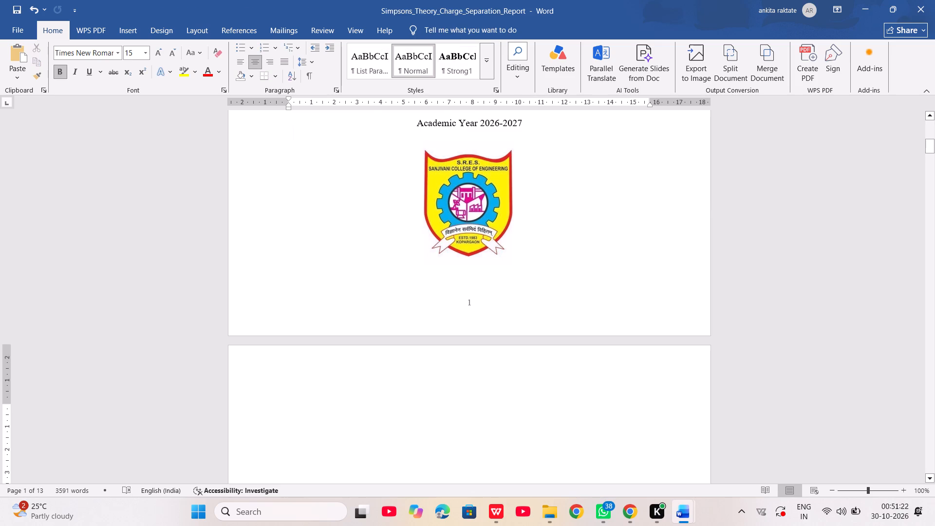
# Remove the empty lines above the CERTIFICATE heading so it sits near the top of its page.
pyautogui.scroll(3, 396, 247)
pyautogui.scroll(-9, 396, 247)
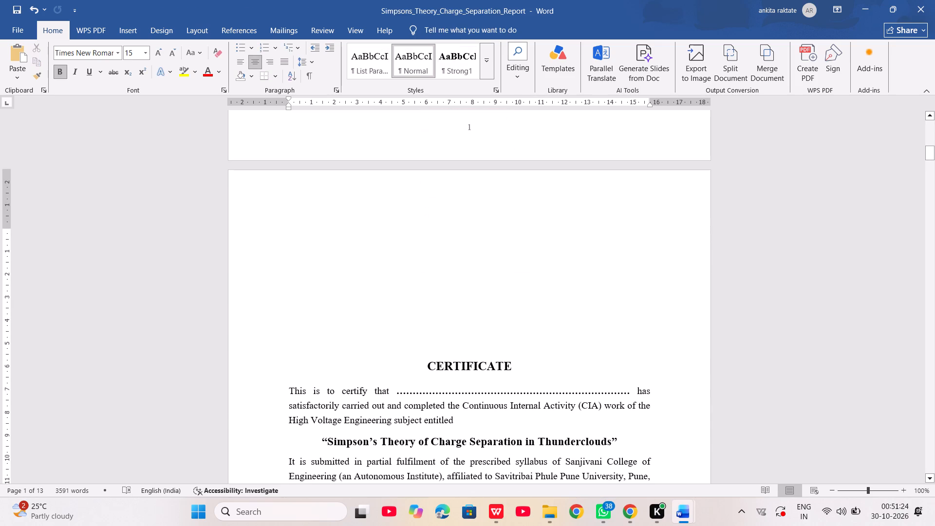
pyautogui.click(288, 385)
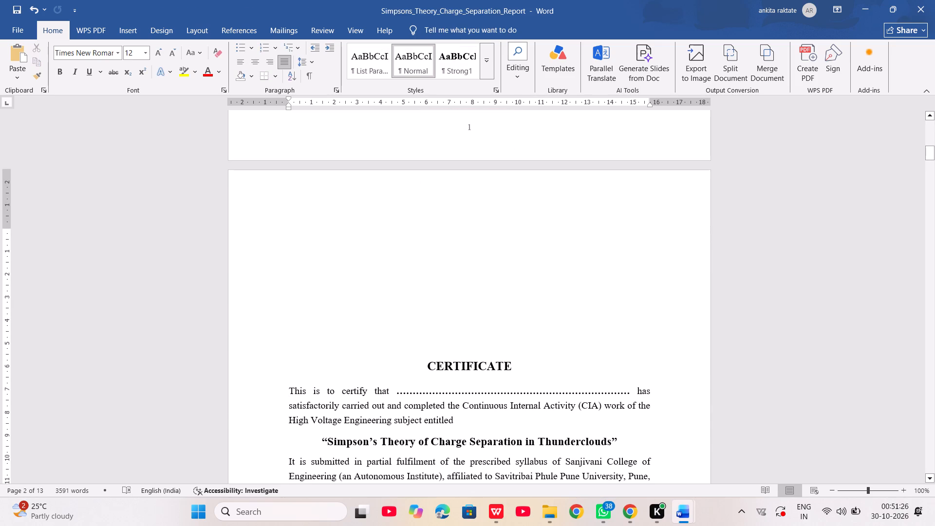
pyautogui.click(431, 365)
pyautogui.press('BackSpace')
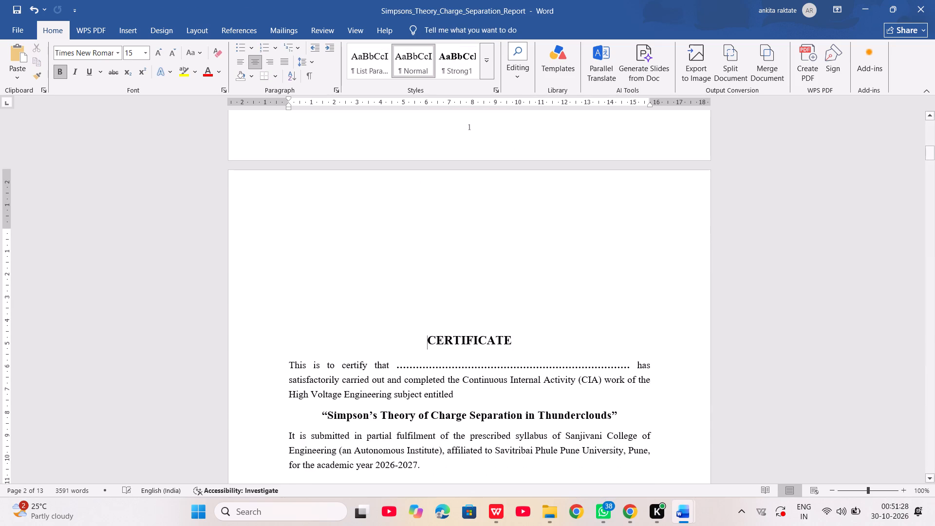
pyautogui.press('BackSpace')
pyautogui.press('BackSpace')
pyautogui.press('BackSpace')
pyautogui.press('BackSpace')
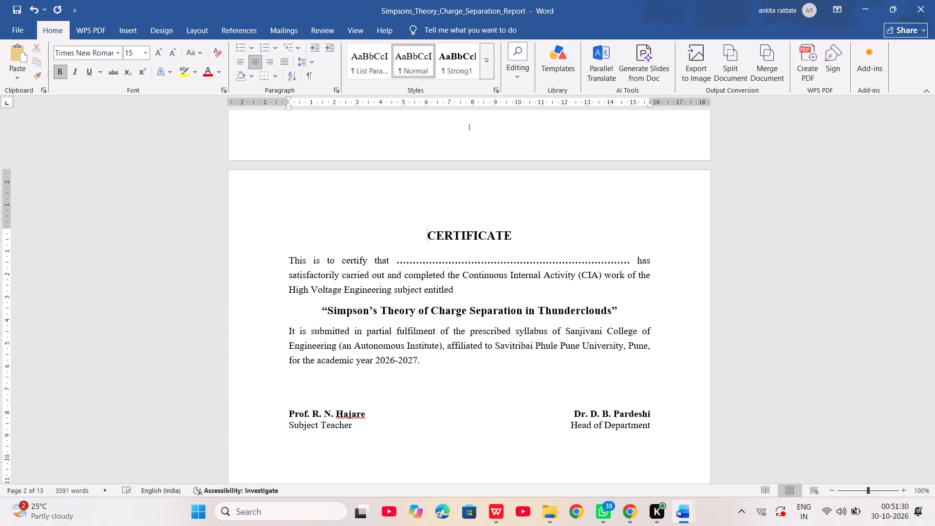
pyautogui.press('BackSpace')
pyautogui.press('Return')
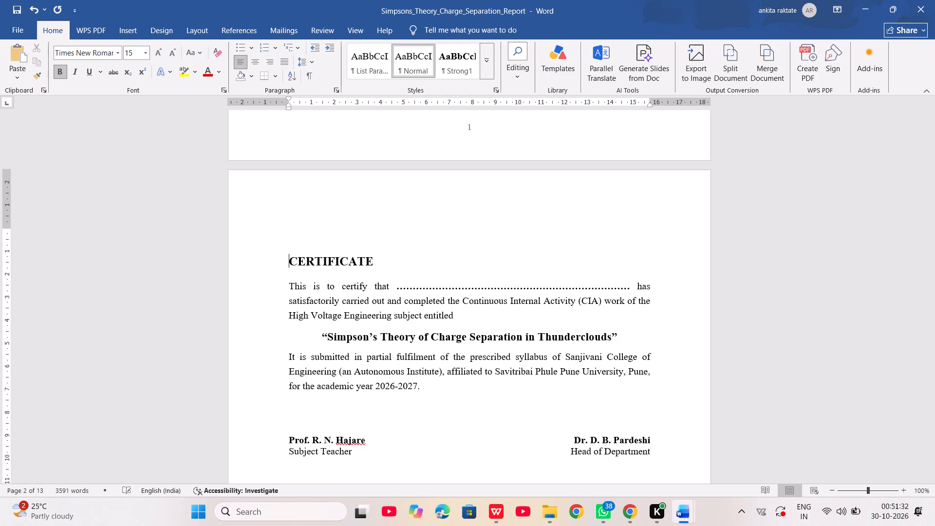
pyautogui.press('BackSpace')
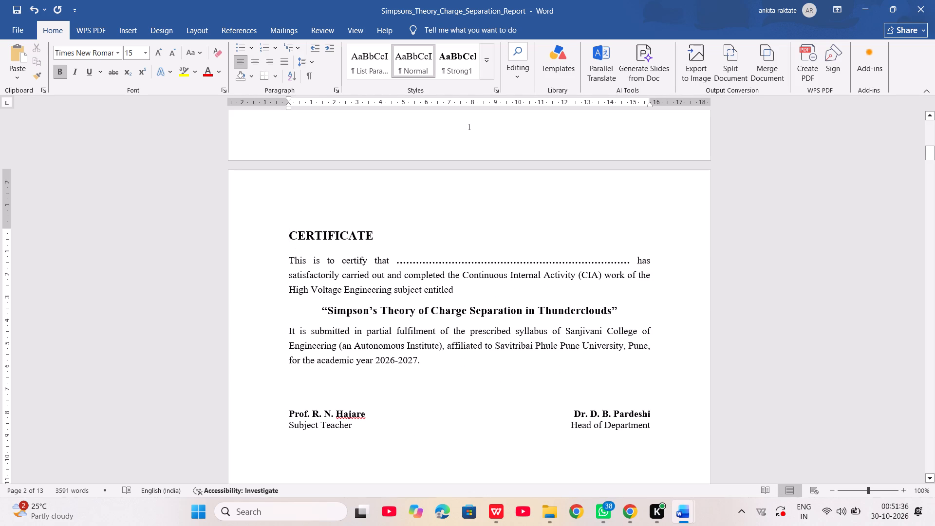
# Centre the CERTIFICATE heading.
pyautogui.moveTo(394, 241); pyautogui.dragTo(283, 239)
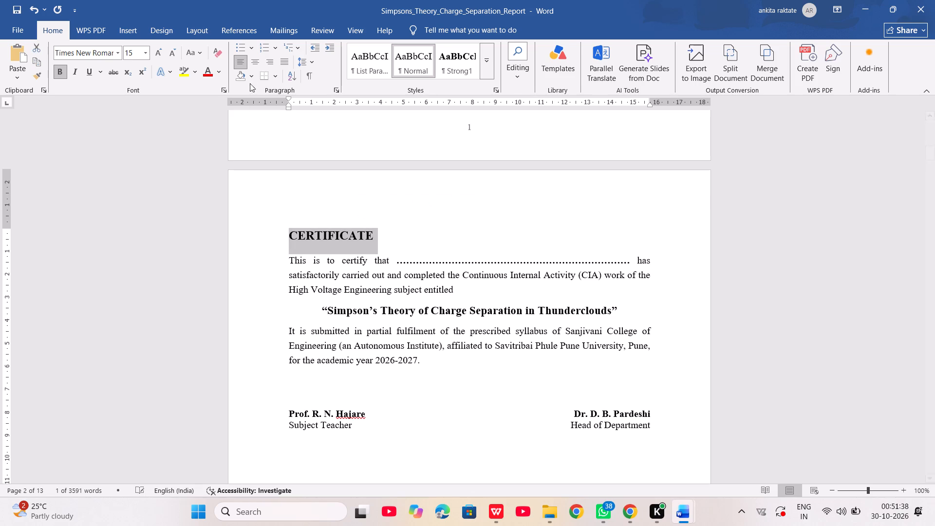
pyautogui.click(255, 60)
pyautogui.click(327, 220)
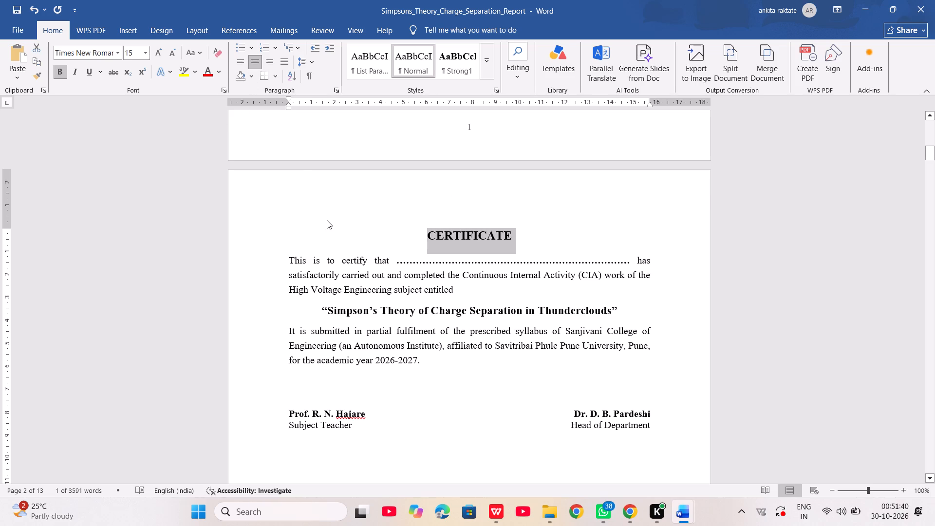
# Review the layout of the certificate page and the table of contents page.
pyautogui.scroll(-2, 366, 265)
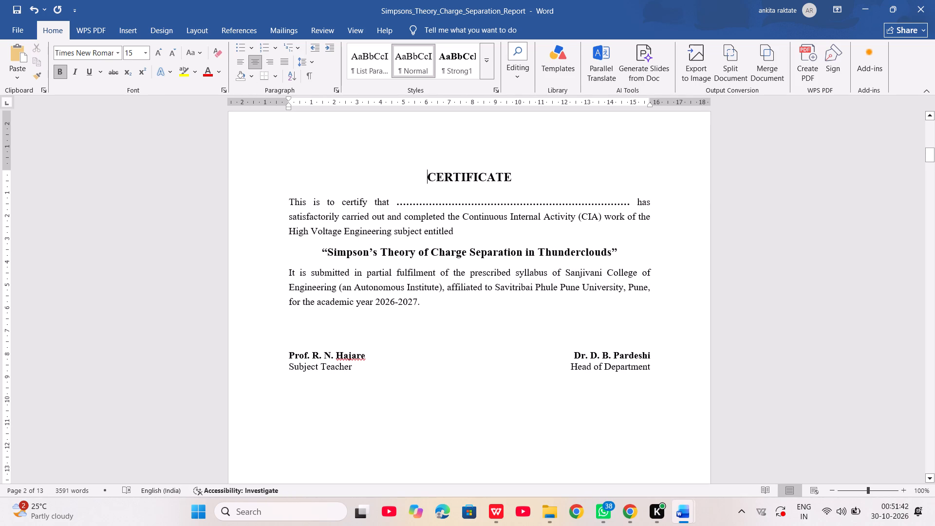
pyautogui.scroll(-9, 367, 267)
pyautogui.scroll(4, 367, 267)
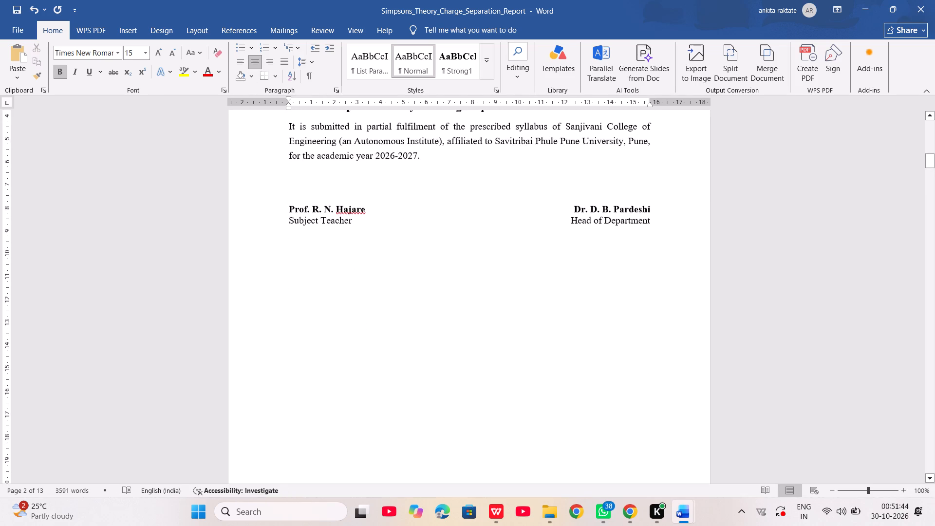
pyautogui.scroll(-17, 367, 267)
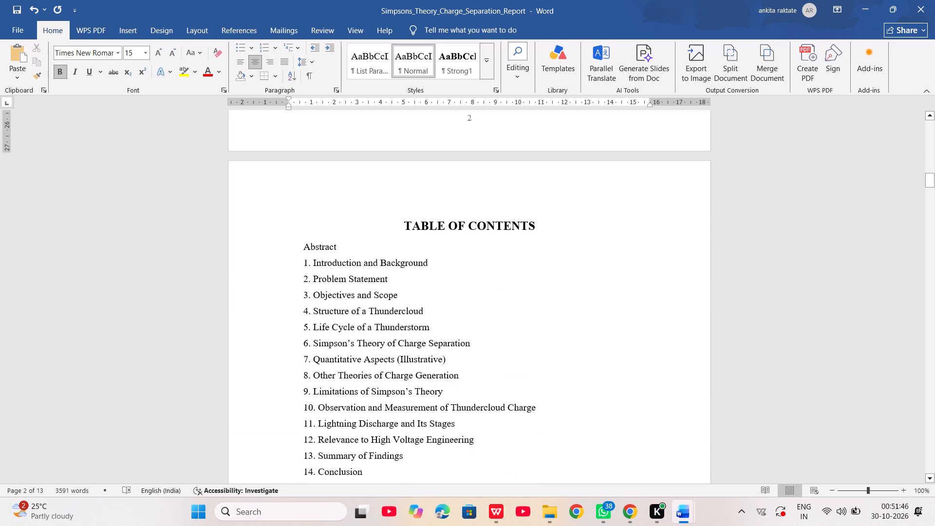
pyautogui.scroll(-1, 367, 267)
pyautogui.scroll(1, 367, 267)
pyautogui.scroll(-1, 367, 267)
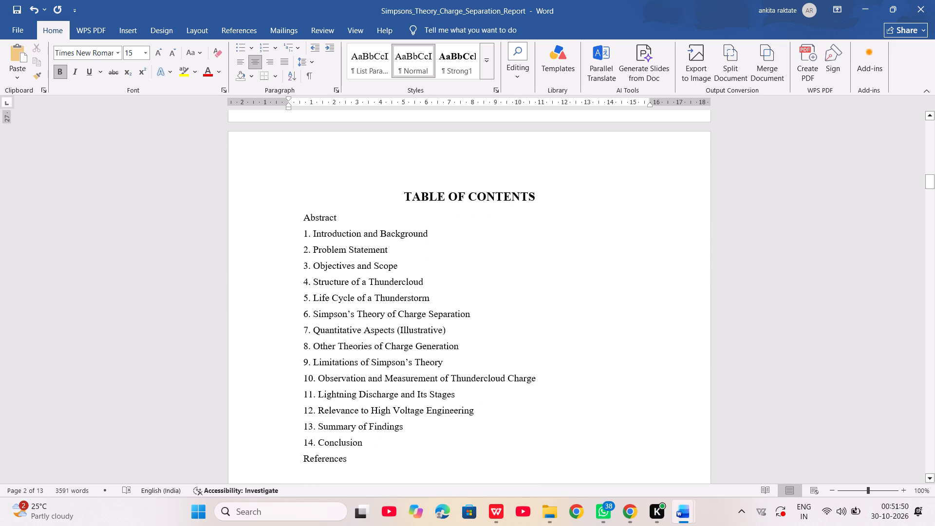
pyautogui.scroll(-11, 367, 267)
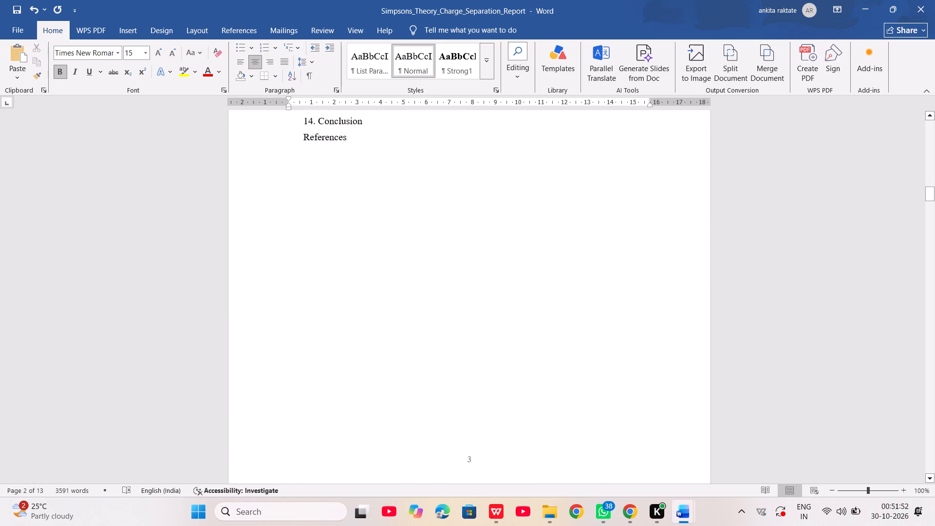
pyautogui.scroll(-1, 367, 267)
pyautogui.scroll(11, 367, 267)
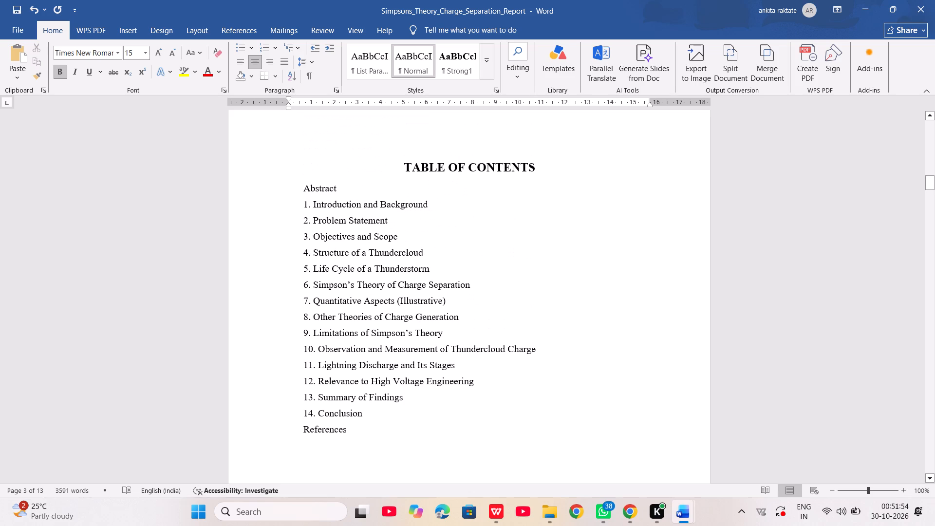
# Add a blank line after the Introduction and Background entry in the table of contents.
pyautogui.click(449, 207)
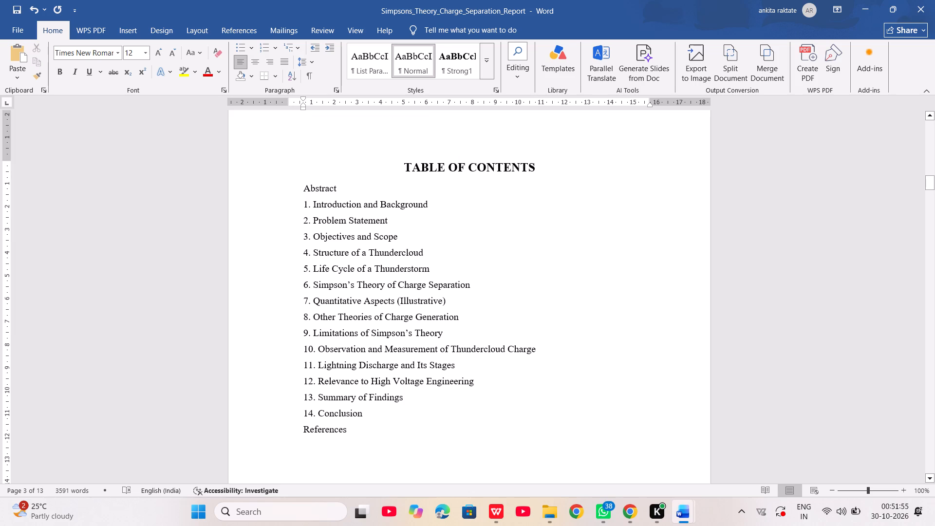
pyautogui.press('Return')
pyautogui.press('BackSpace')
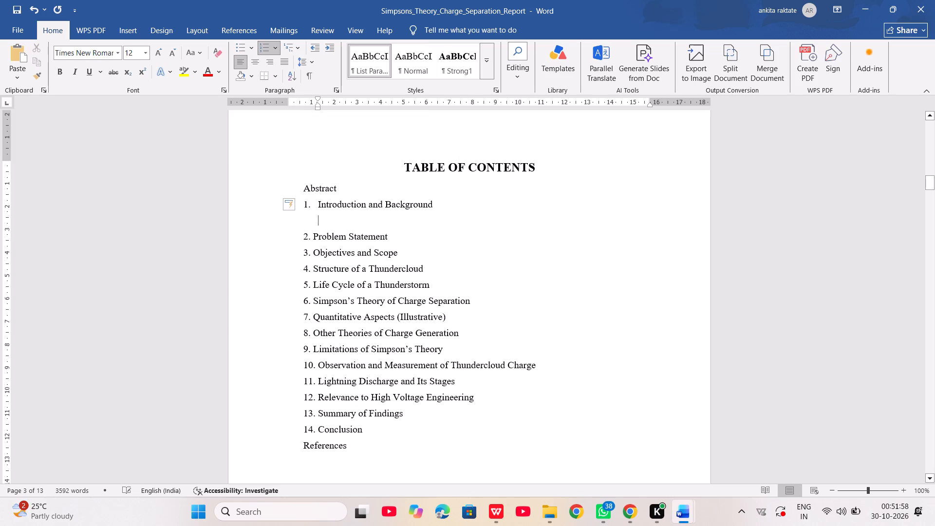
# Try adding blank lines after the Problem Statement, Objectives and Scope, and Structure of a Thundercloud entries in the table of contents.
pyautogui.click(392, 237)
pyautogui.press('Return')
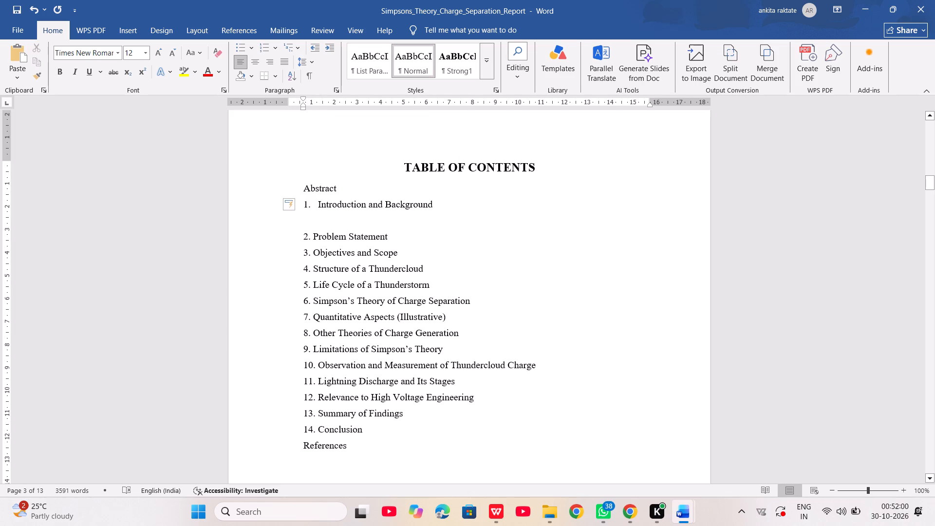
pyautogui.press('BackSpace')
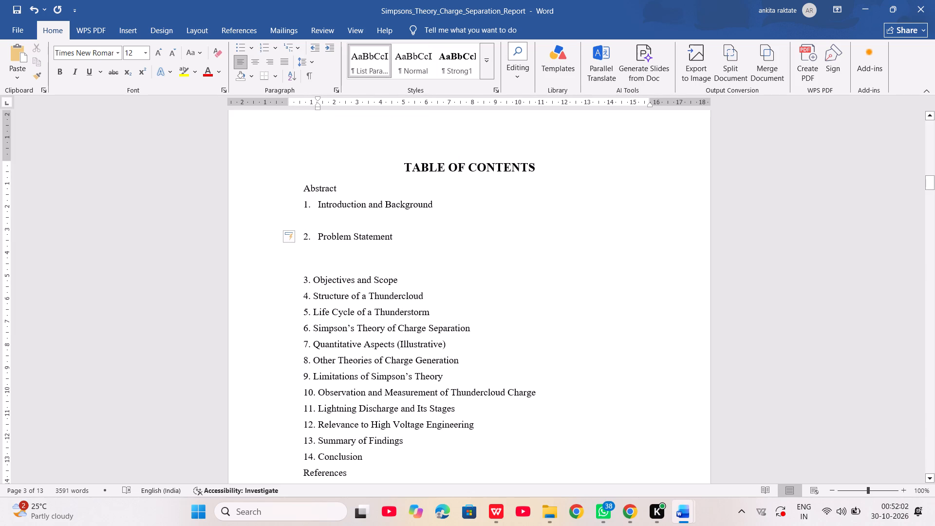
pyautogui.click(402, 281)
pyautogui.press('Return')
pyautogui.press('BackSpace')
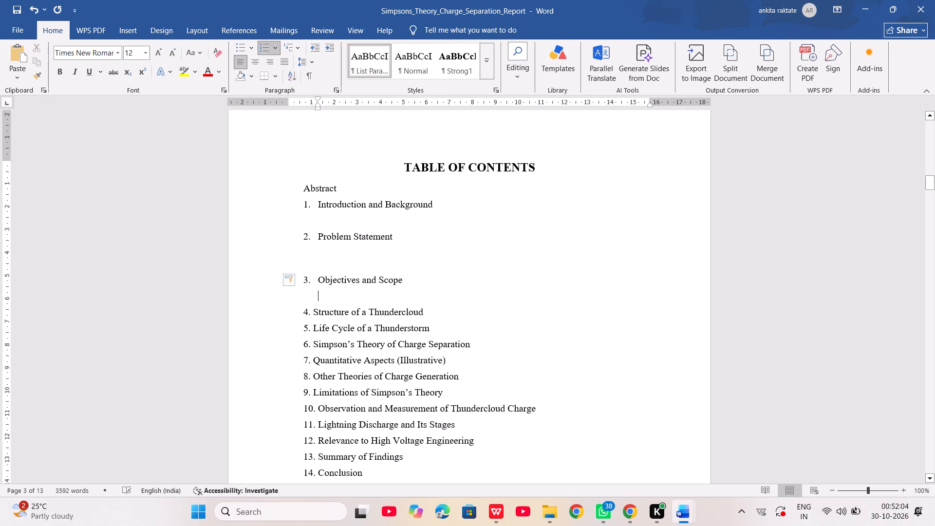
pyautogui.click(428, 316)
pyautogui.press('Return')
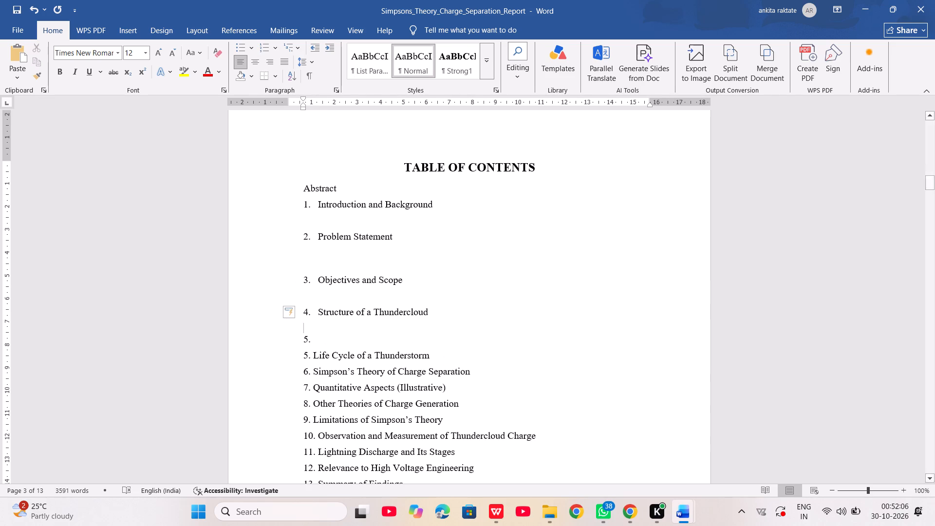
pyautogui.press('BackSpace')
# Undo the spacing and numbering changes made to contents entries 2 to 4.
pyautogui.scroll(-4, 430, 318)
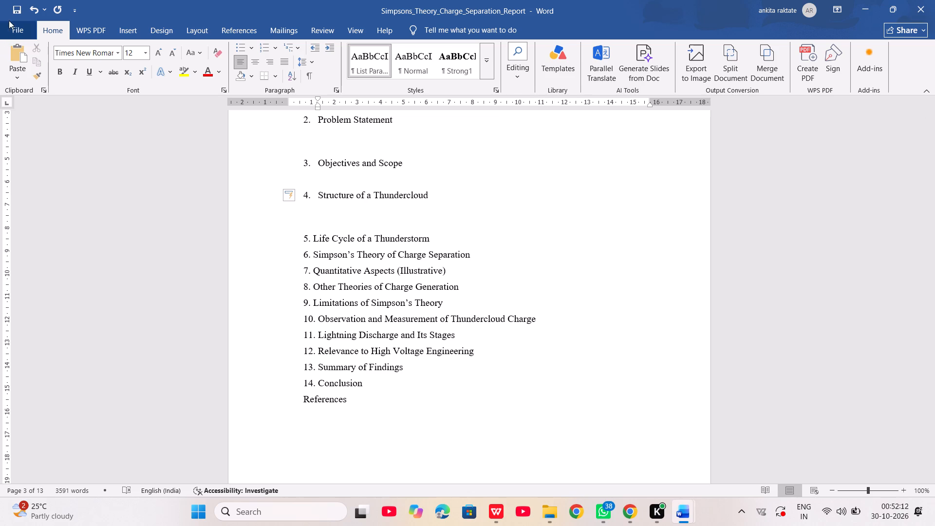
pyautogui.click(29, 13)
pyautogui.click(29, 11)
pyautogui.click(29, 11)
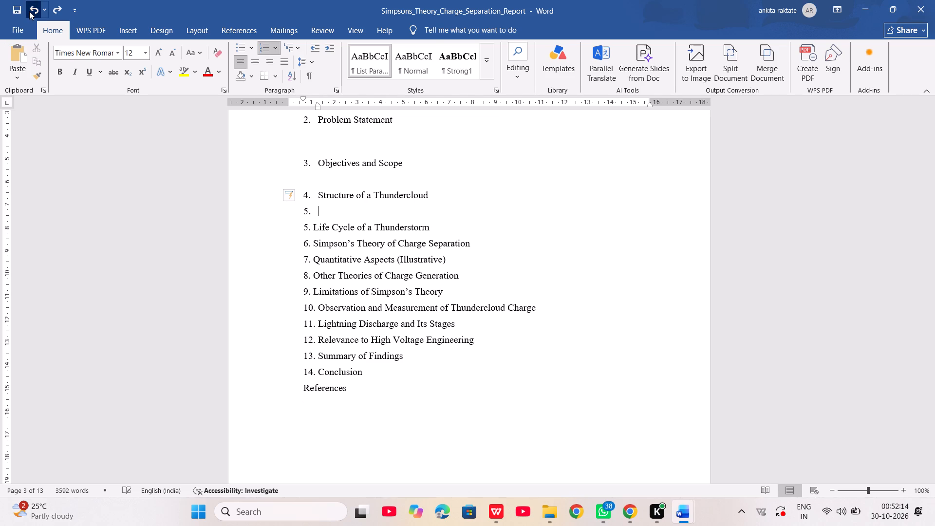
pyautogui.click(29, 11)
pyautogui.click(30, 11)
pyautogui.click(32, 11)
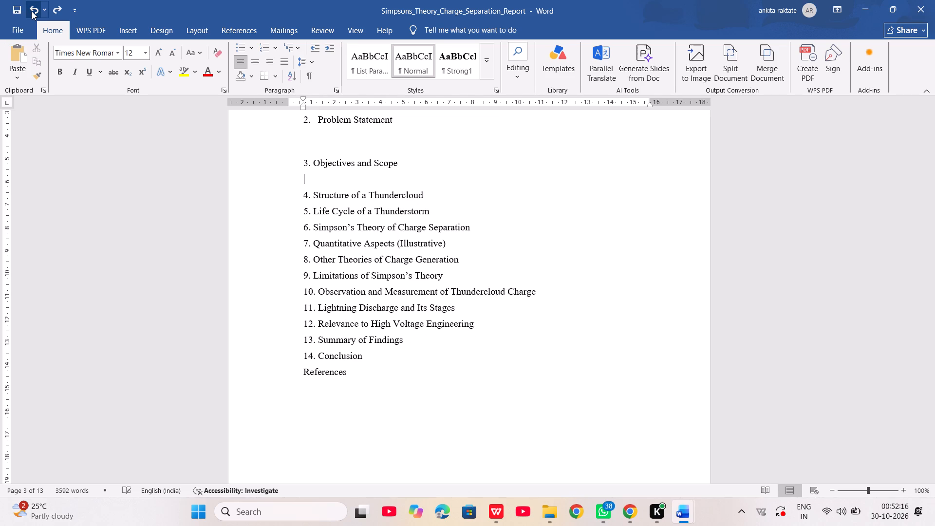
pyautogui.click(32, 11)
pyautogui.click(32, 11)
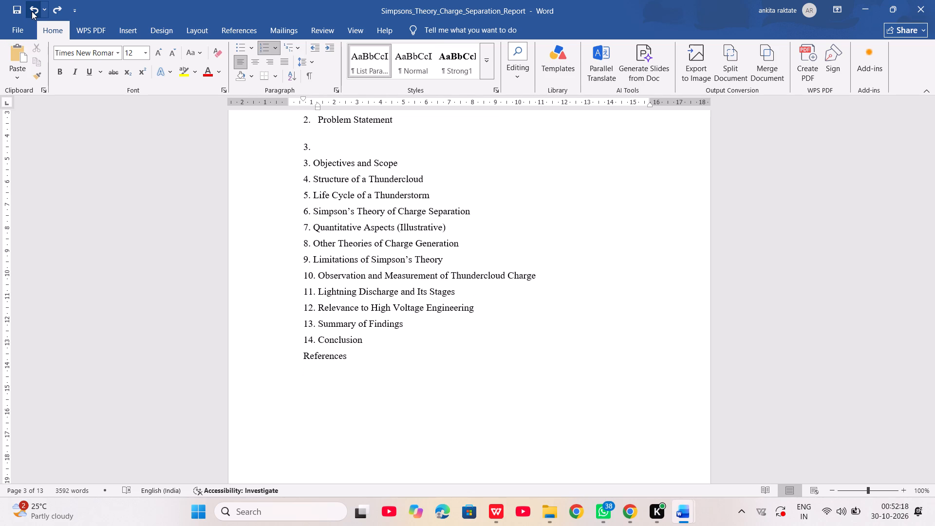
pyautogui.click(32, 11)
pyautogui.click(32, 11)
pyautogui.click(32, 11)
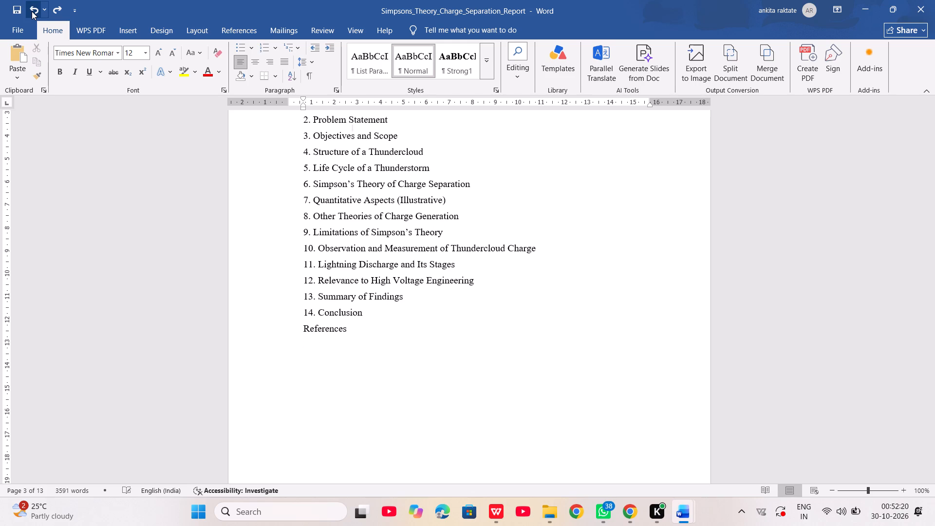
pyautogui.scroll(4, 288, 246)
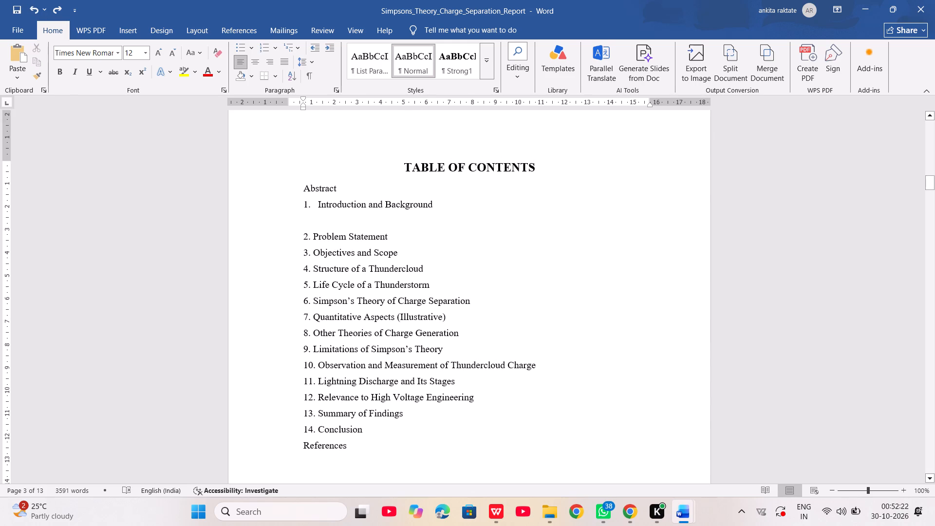
# Undo the blank line and automatic numbering at the Introduction and Background contents entry, keeping the CERTIFICATE heading centred.
pyautogui.click(37, 8)
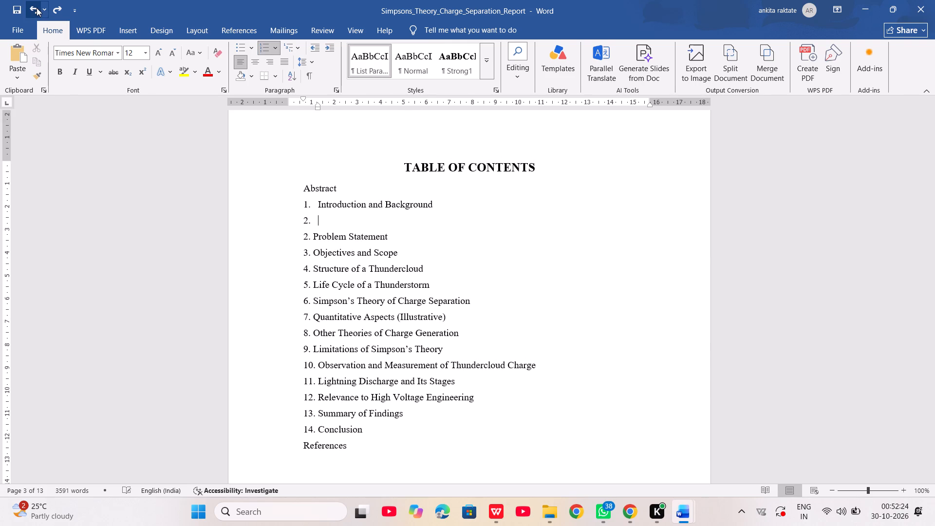
pyautogui.click(37, 8)
pyautogui.click(37, 8)
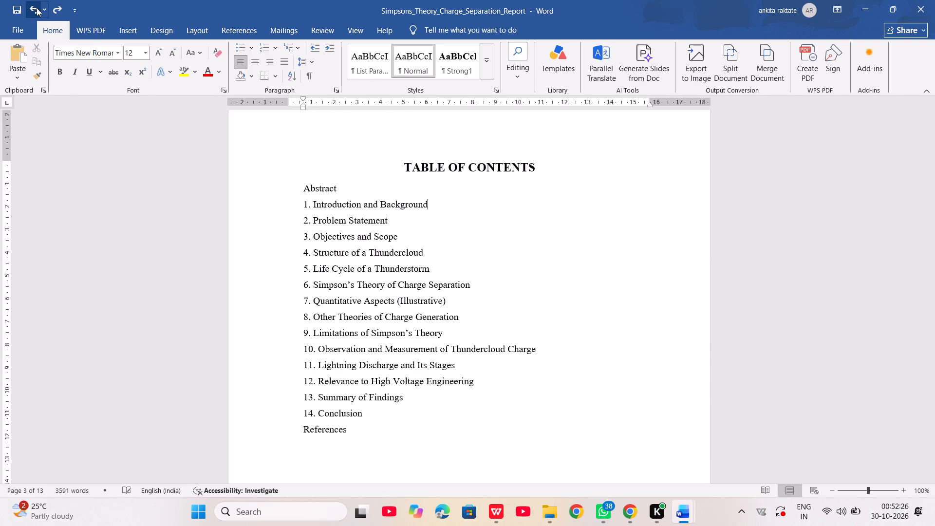
pyautogui.click(37, 8)
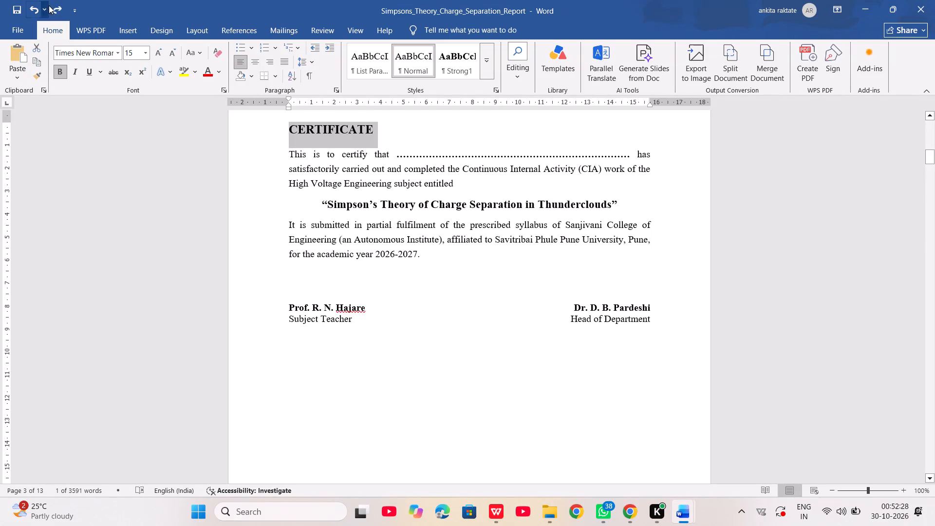
pyautogui.click(53, 5)
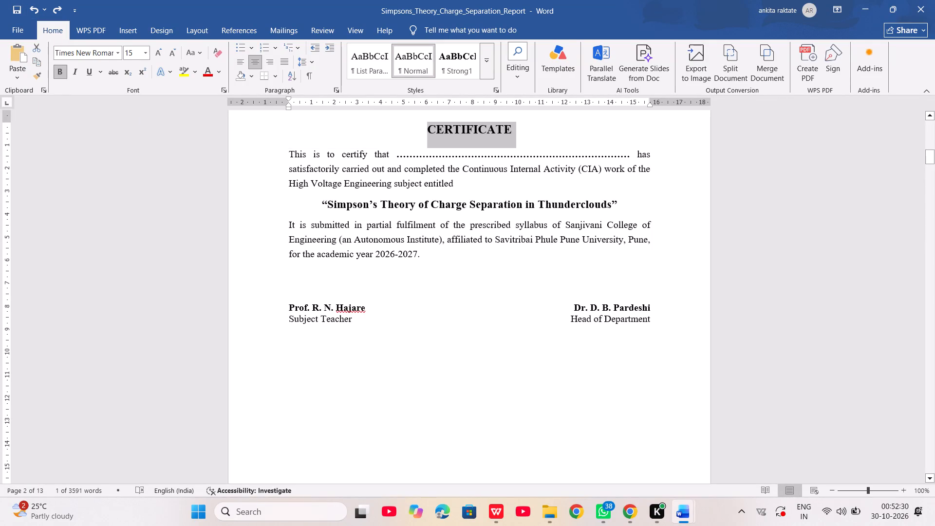
# Review the report's layout from the table of contents through section 8, Other Theories of Charge Generation.
pyautogui.scroll(-18, 432, 369)
pyautogui.scroll(-5, 432, 347)
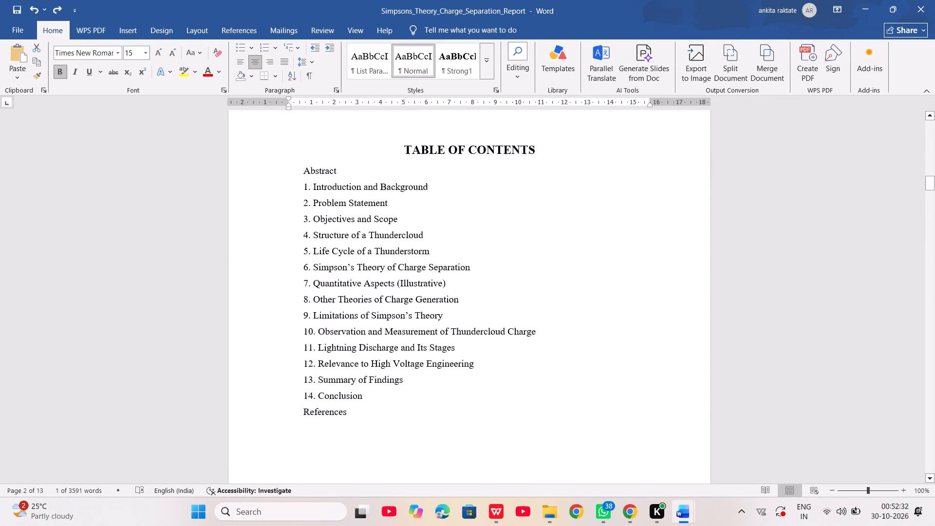
pyautogui.scroll(-20, 432, 346)
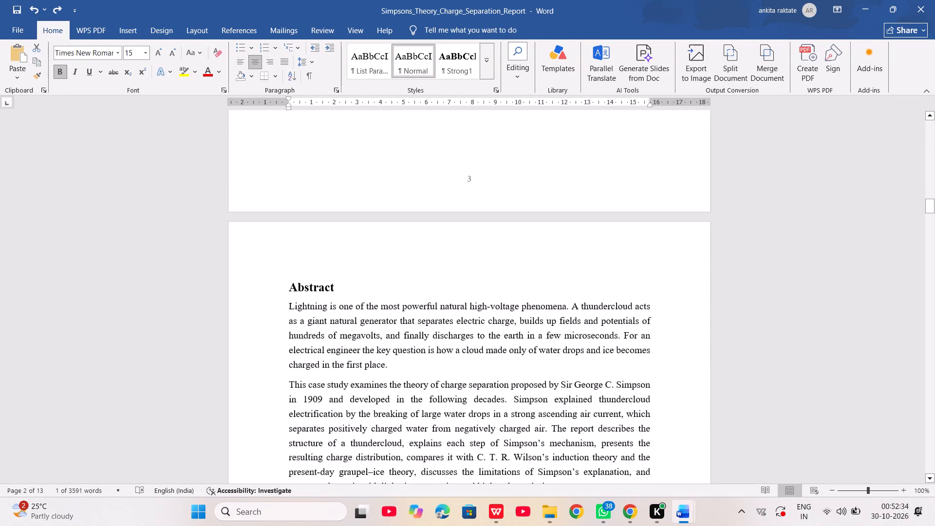
pyautogui.scroll(-20, 431, 344)
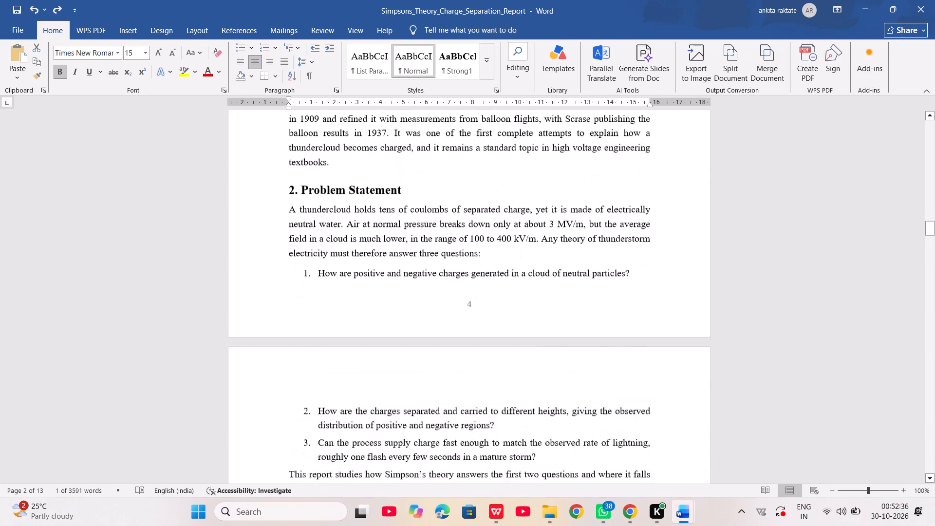
pyautogui.scroll(-10, 431, 343)
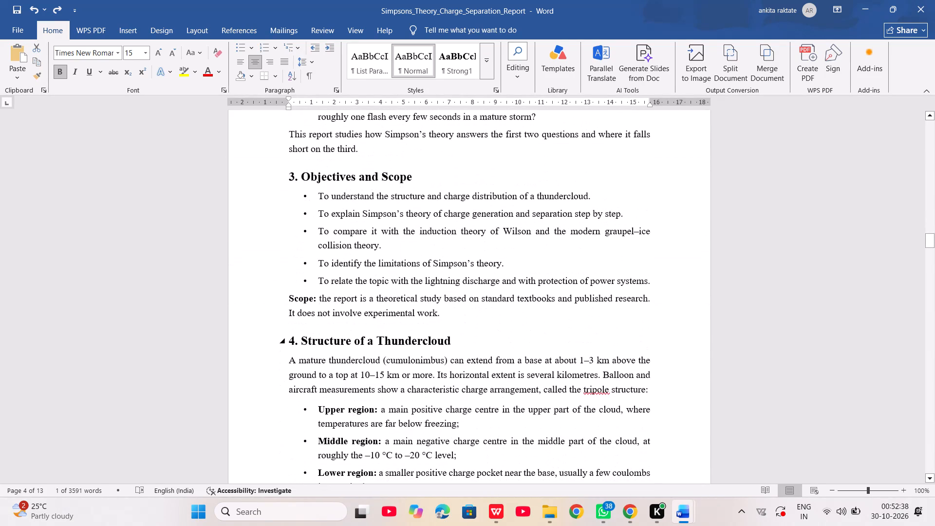
pyautogui.scroll(-18, 431, 343)
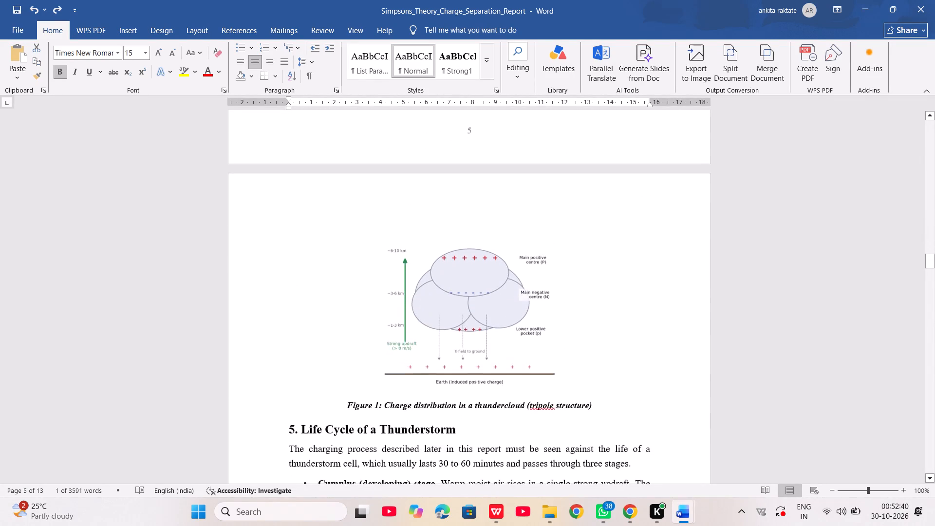
pyautogui.scroll(-17, 431, 343)
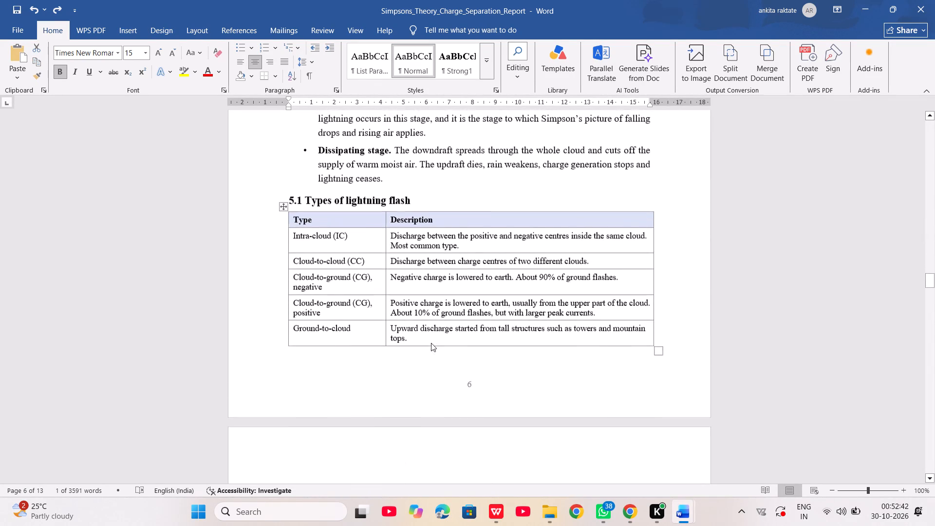
pyautogui.scroll(-7, 431, 343)
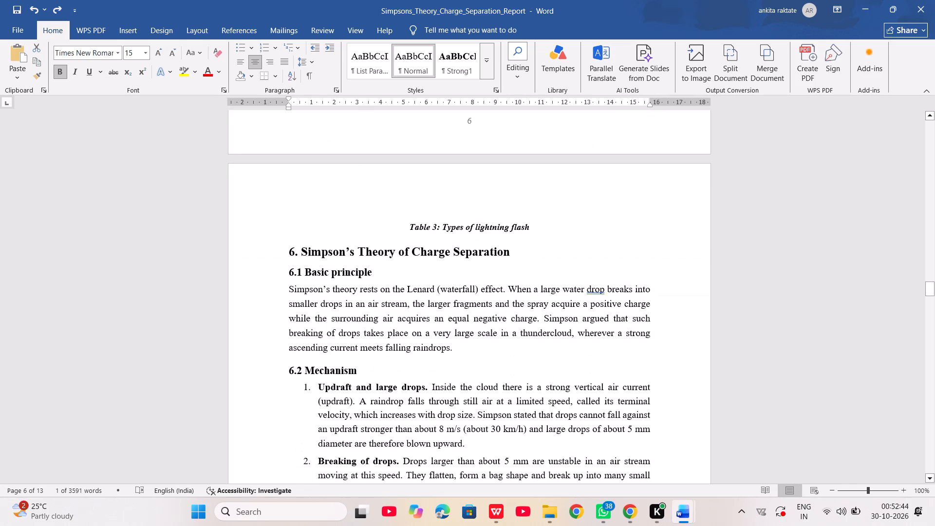
pyautogui.scroll(-17, 431, 343)
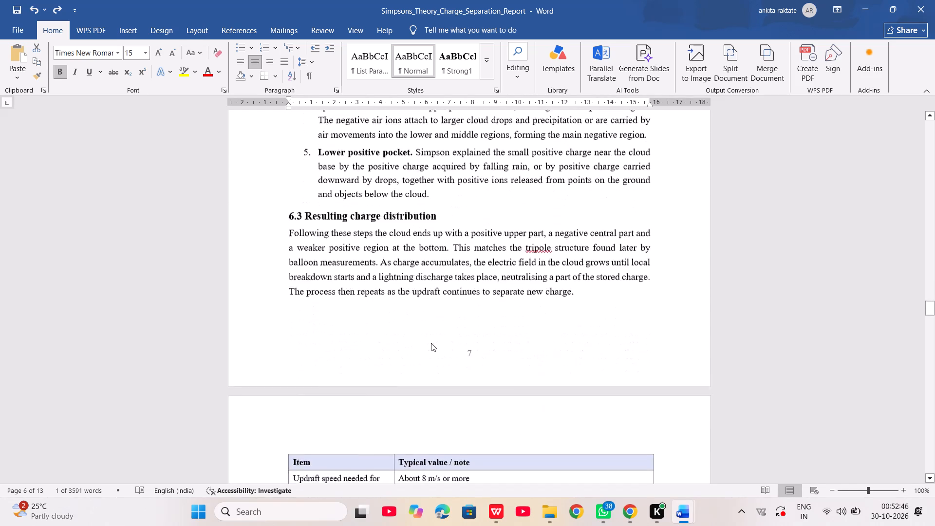
pyautogui.scroll(-18, 431, 343)
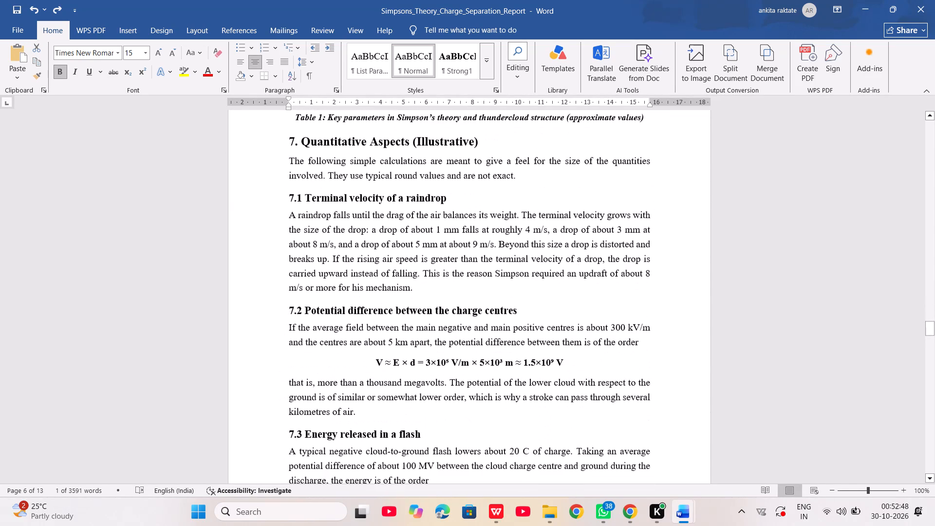
pyautogui.scroll(-15, 431, 343)
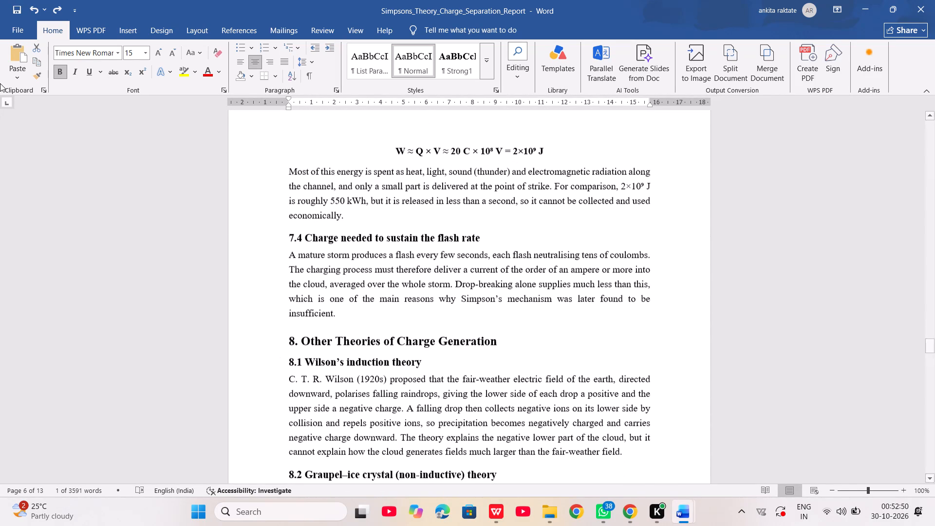
# Save a copy of the report as a Word document named "Cia activity report.1" in the Downloads folder.
pyautogui.click(15, 27)
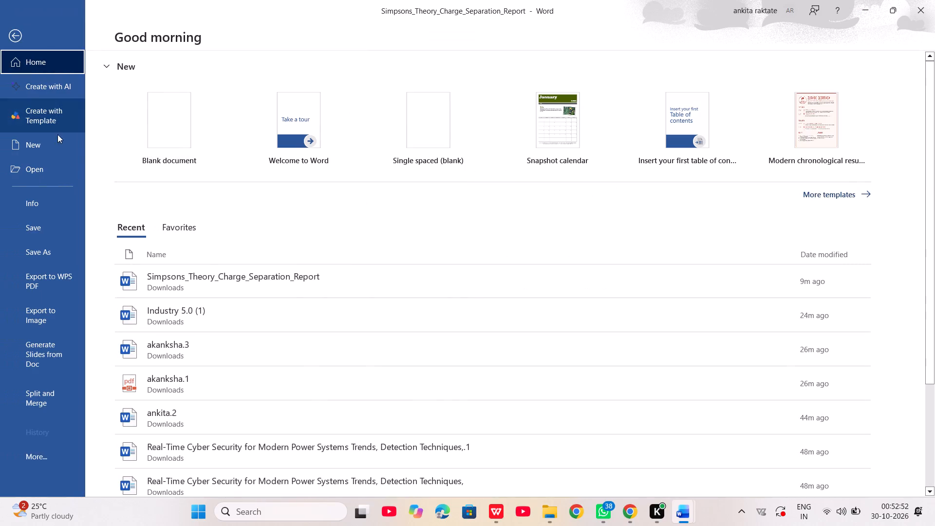
pyautogui.click(60, 253)
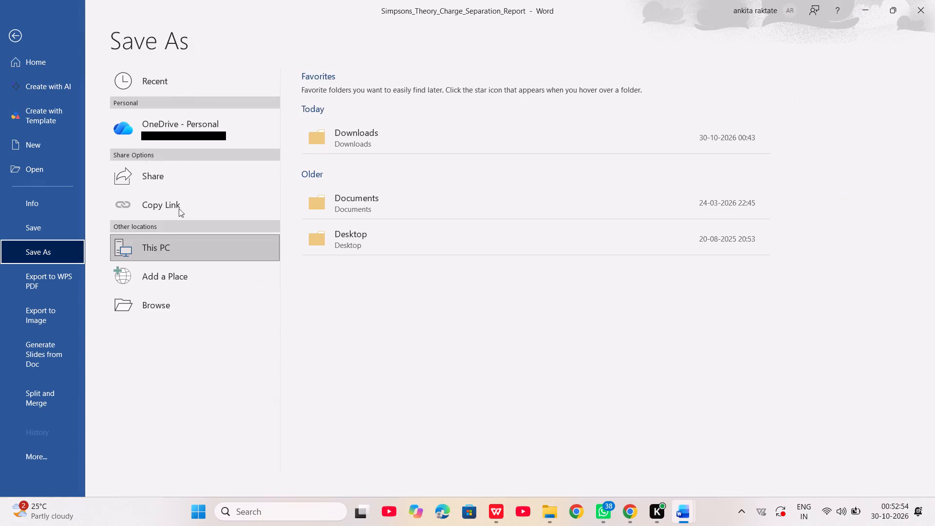
pyautogui.click(355, 135)
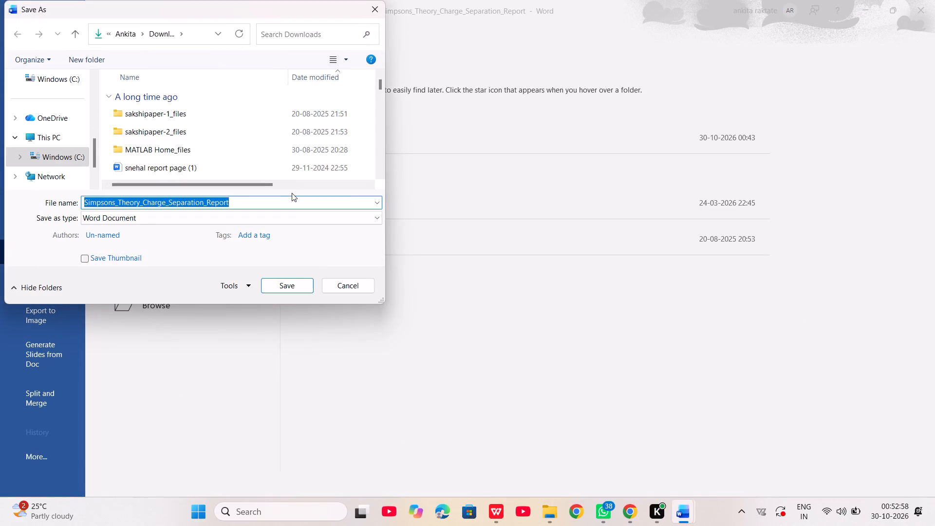
pyautogui.press('BackSpace')
pyautogui.hotkey('shift', 'c')
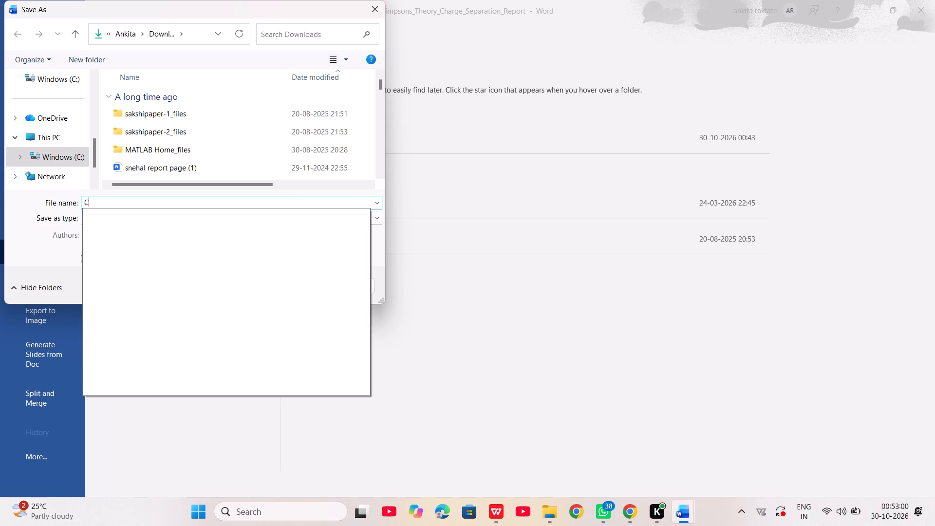
pyautogui.press('i')
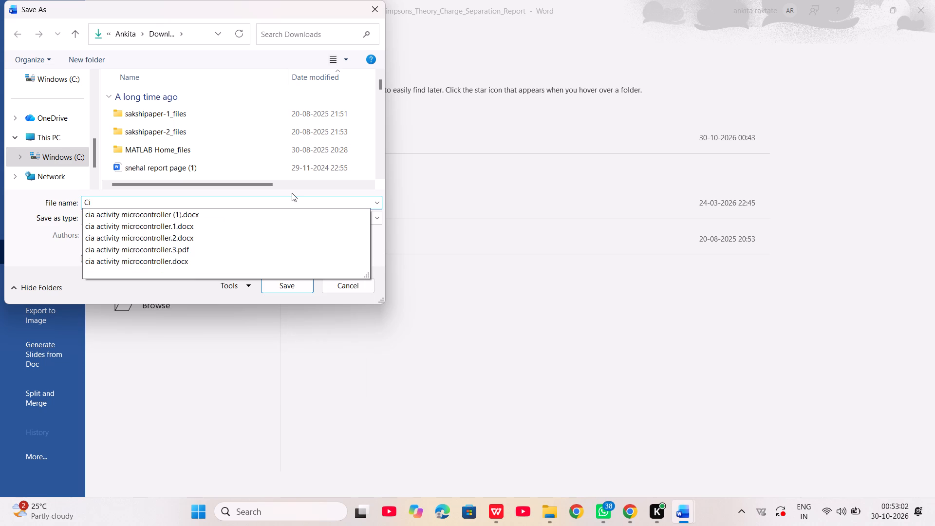
pyautogui.press('a')
pyautogui.press('space')
pyautogui.write('a')
pyautogui.press('c')
pyautogui.press('t')
pyautogui.press('i')
pyautogui.write('vity')
pyautogui.press('space')
pyautogui.write('rep')
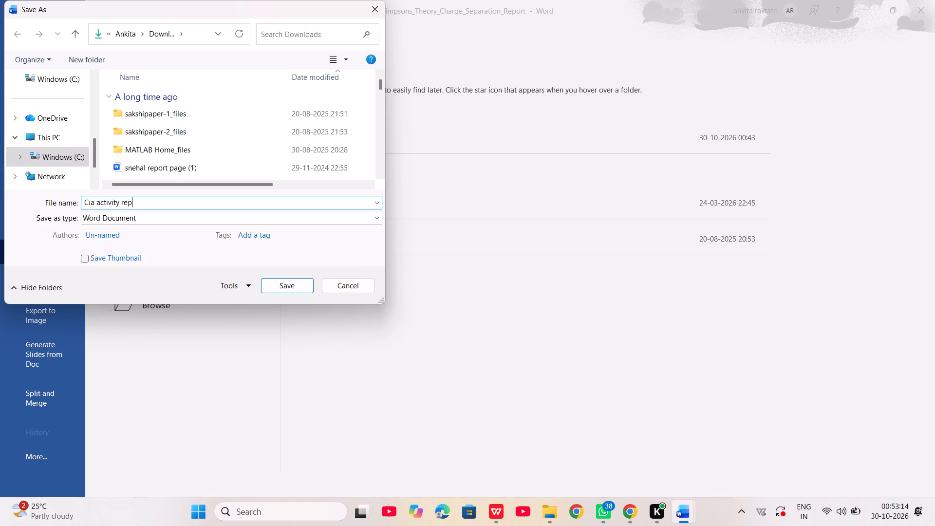
pyautogui.write('rt')
pyautogui.press('BackSpace')
pyautogui.press('BackSpace')
pyautogui.write('ort')
pyautogui.press('.')
pyautogui.press('1')
pyautogui.press('Return')
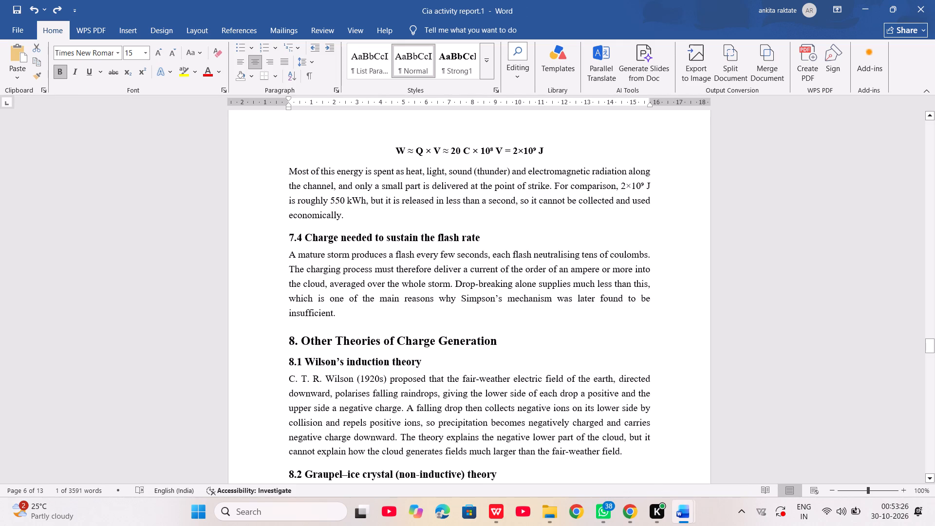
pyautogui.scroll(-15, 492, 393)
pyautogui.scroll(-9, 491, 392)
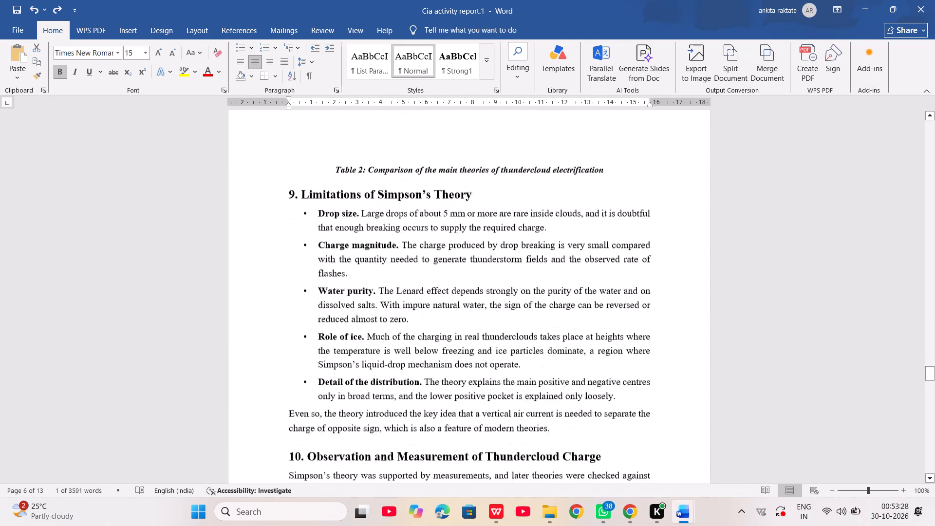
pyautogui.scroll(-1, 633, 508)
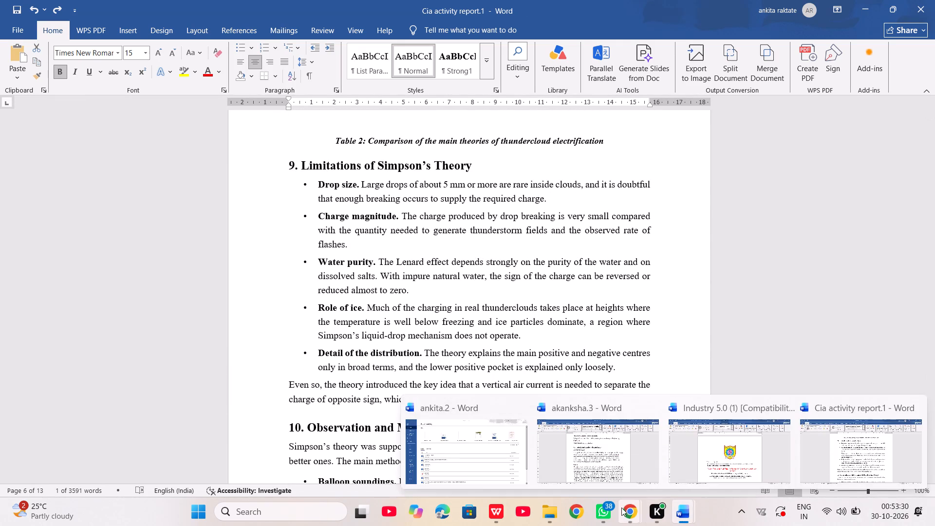
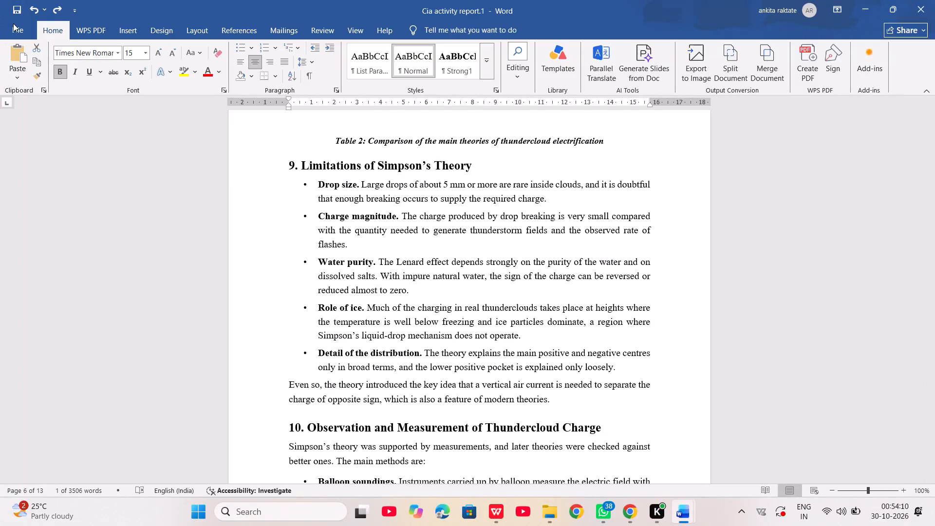
# Save a PDF copy of the report as "Cia activity report.1" in the Downloads folder.
pyautogui.click(13, 23)
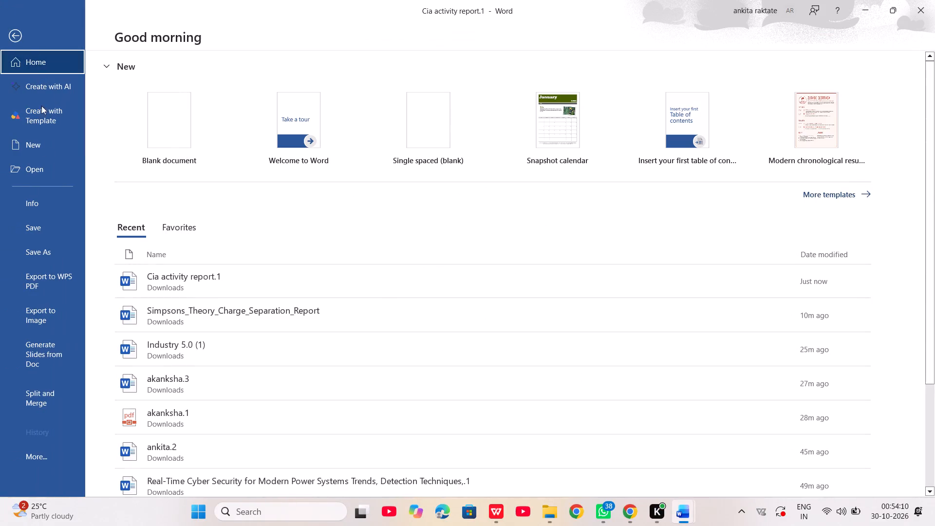
pyautogui.click(44, 251)
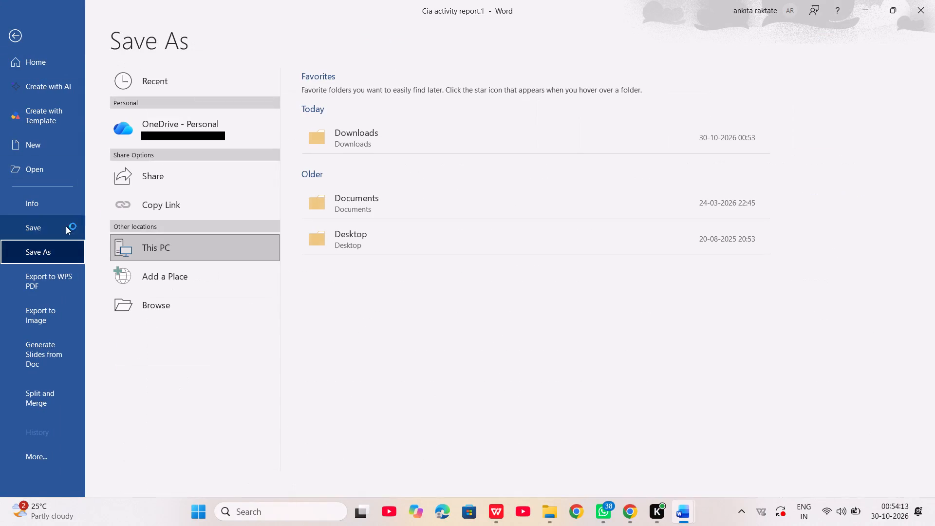
pyautogui.click(403, 144)
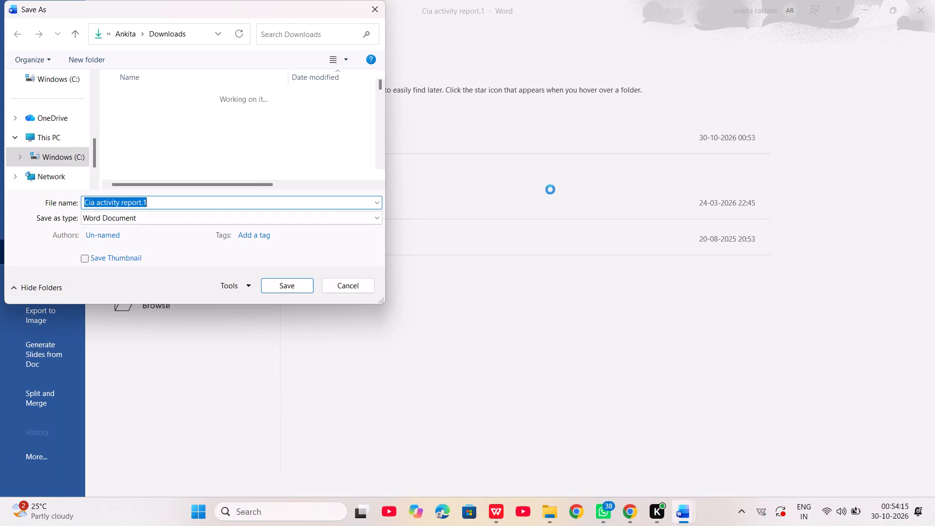
pyautogui.click(371, 215)
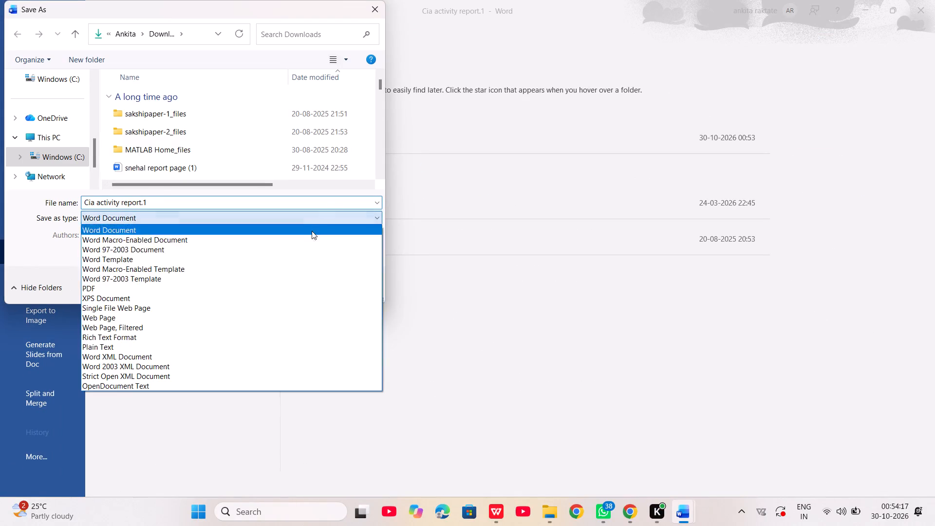
pyautogui.click(254, 285)
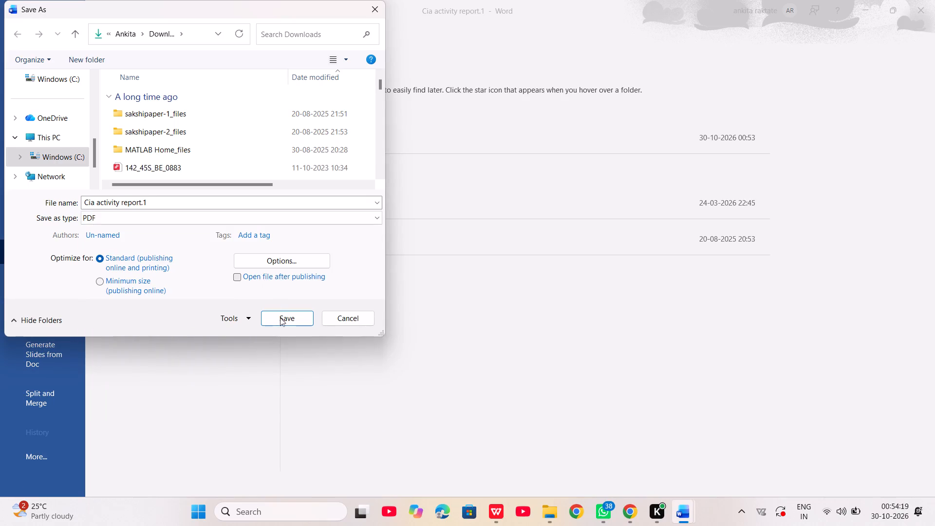
pyautogui.click(282, 319)
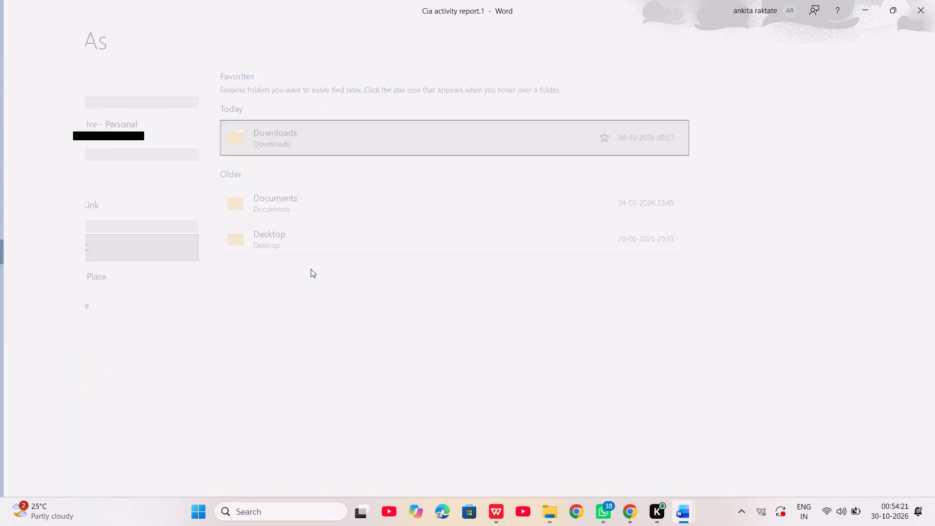
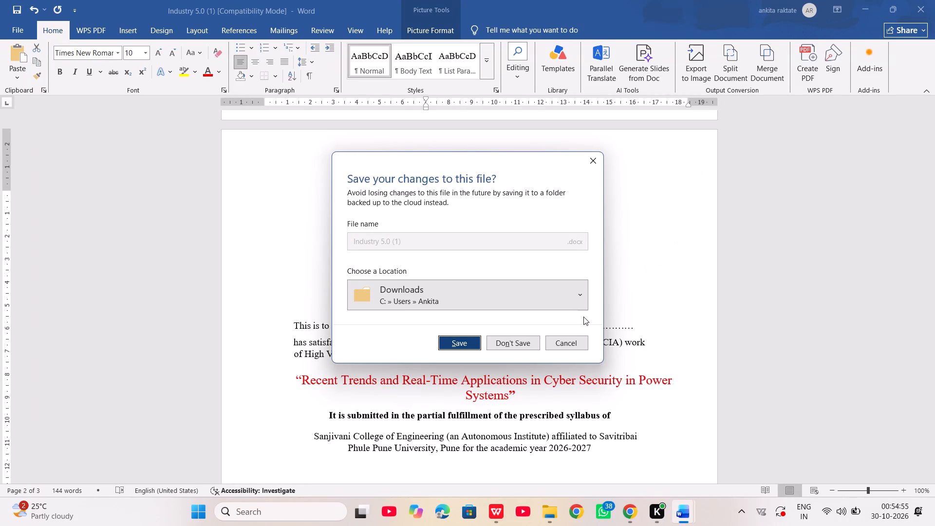
# Close the Industry 5.0 (1) document without saving its changes, and close the akanksha.3 document.
pyautogui.click(536, 345)
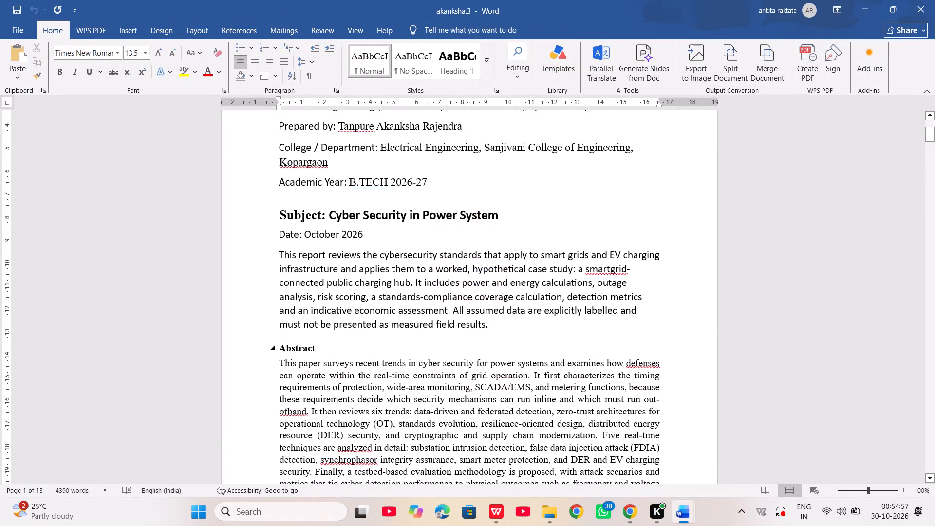
pyautogui.click(934, 5)
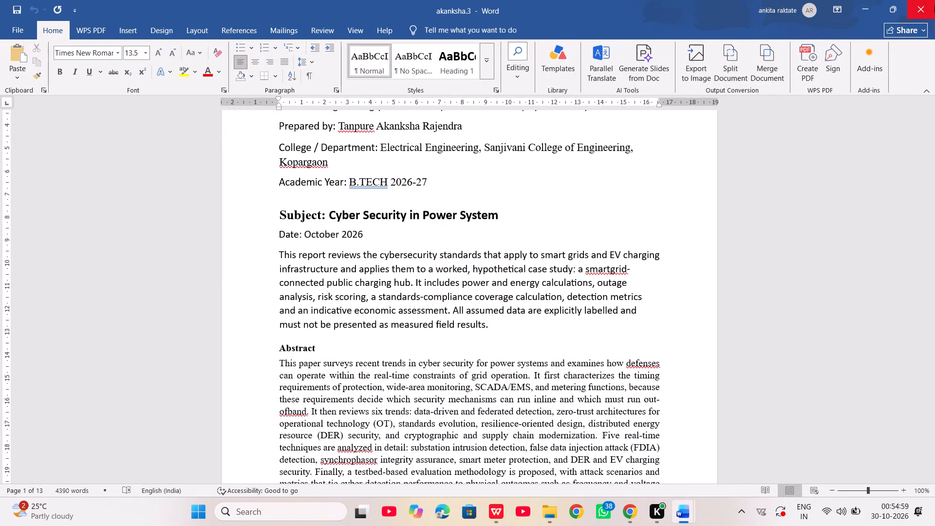
# Close the Downloads folder window to return to the Claude chat in the browser.
pyautogui.click(915, 0)
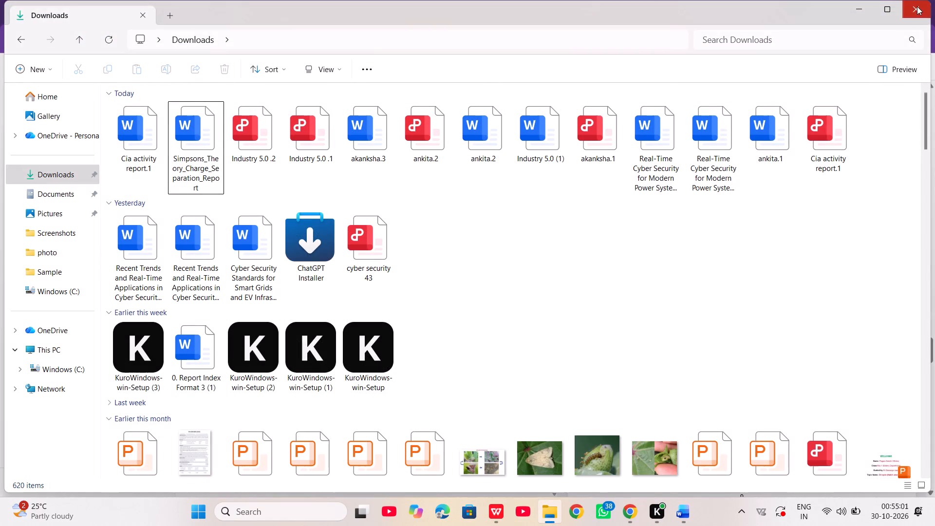
pyautogui.click(917, 6)
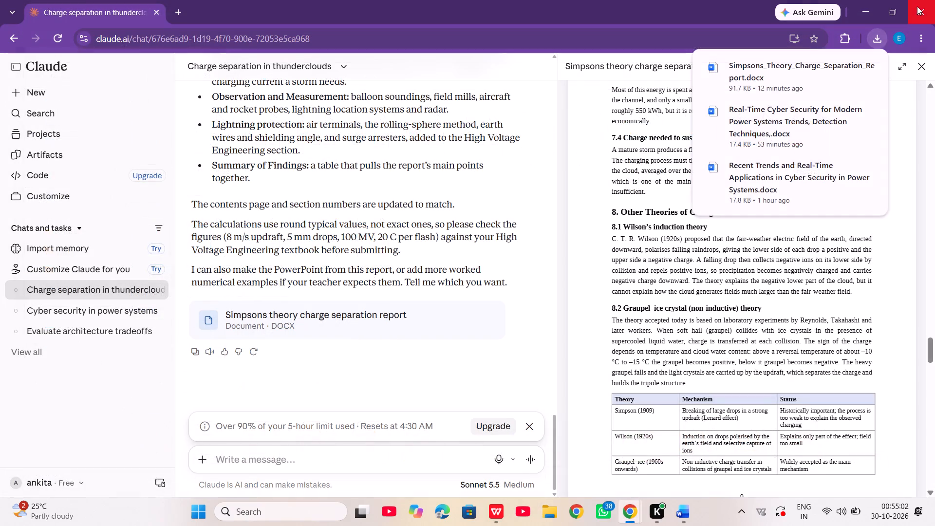
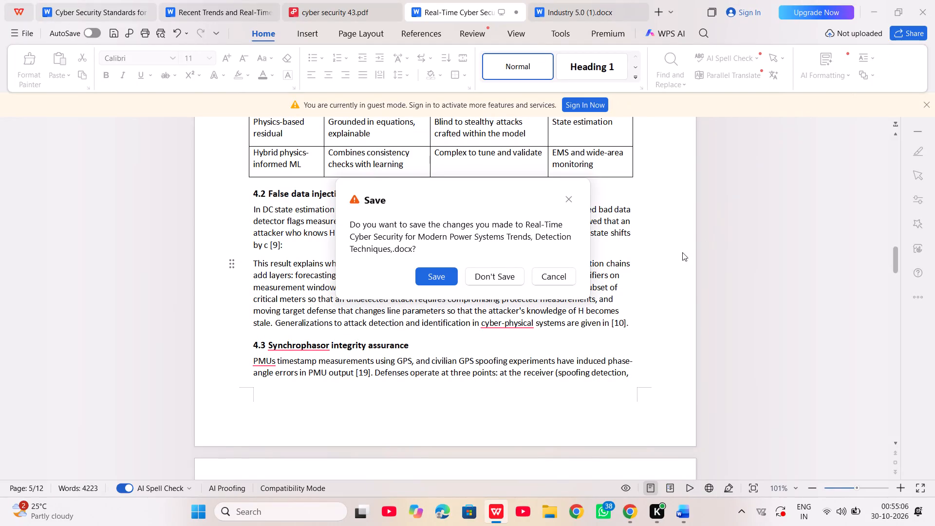
# Discard the changes to the Real-Time Cyber Security for Modern Power Systems document while closing it.
pyautogui.click(520, 280)
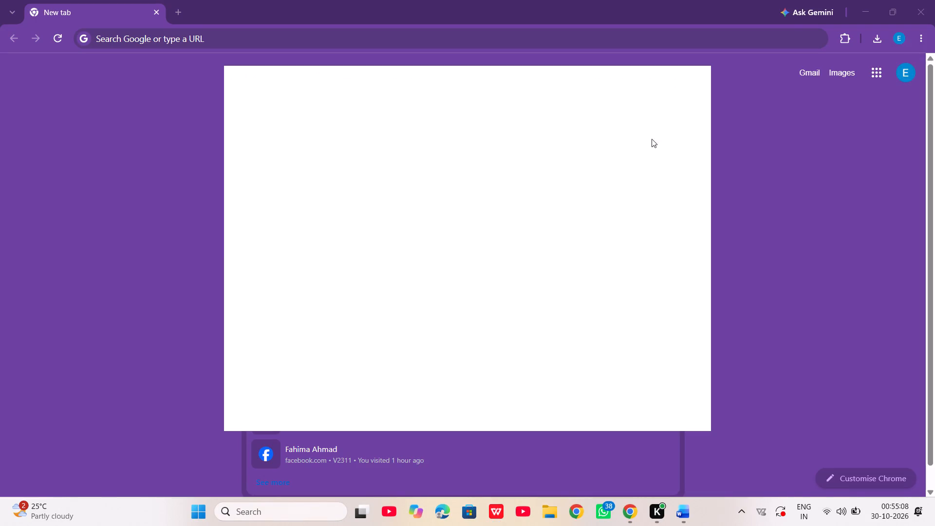
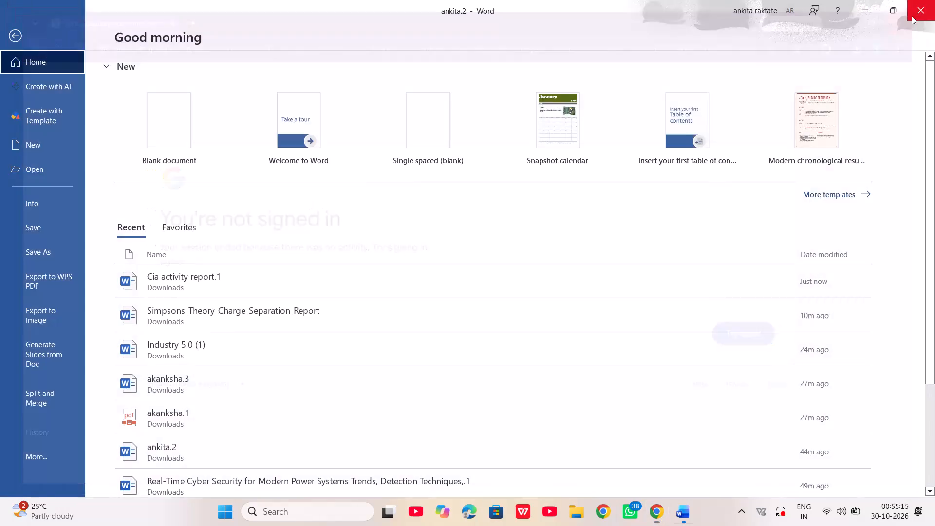
# Close the ankita.2 document and the remaining browser window.
pyautogui.click(912, 16)
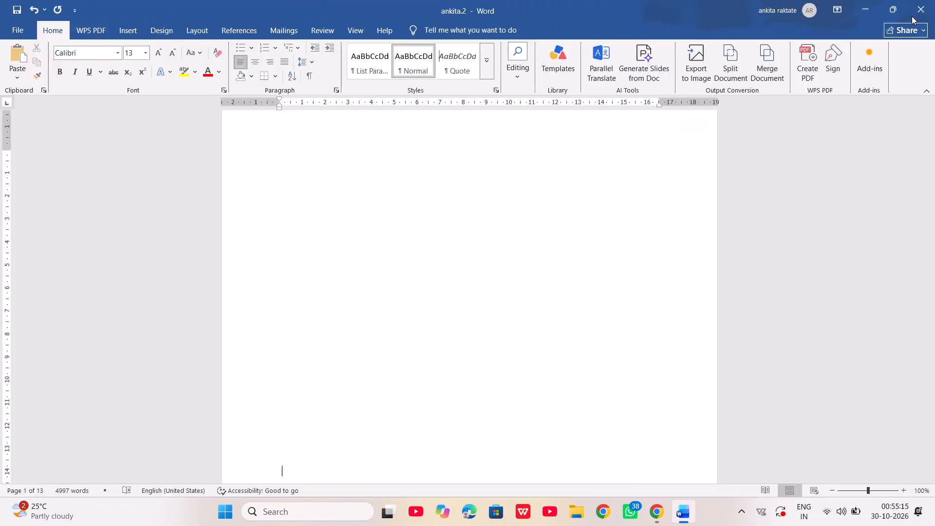
pyautogui.click(912, 16)
pyautogui.click(923, 9)
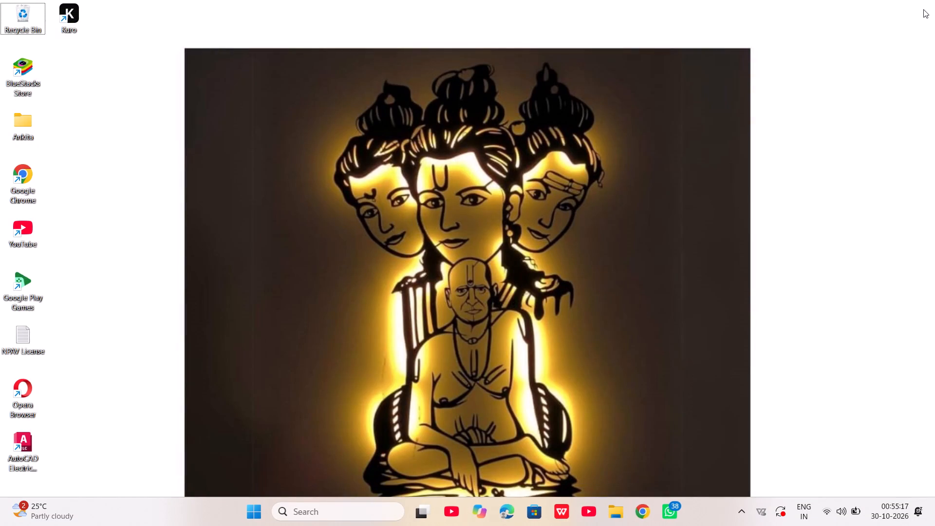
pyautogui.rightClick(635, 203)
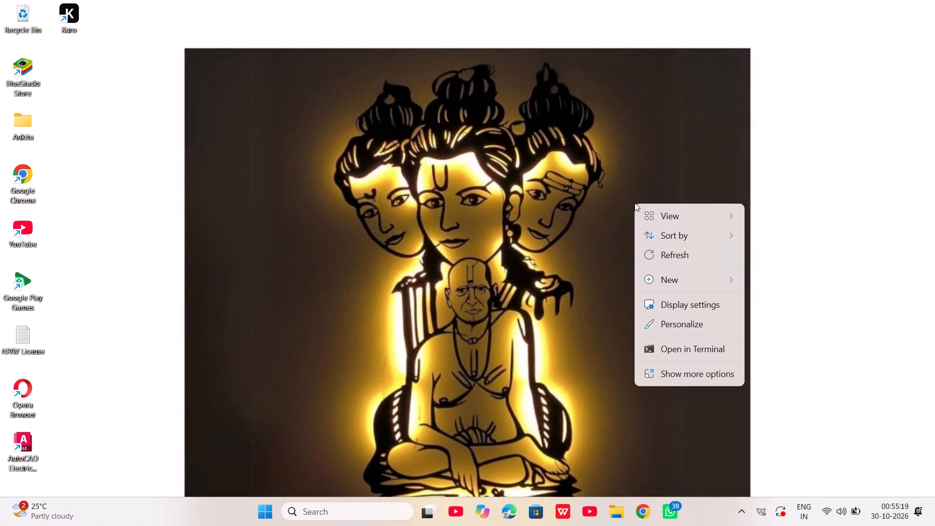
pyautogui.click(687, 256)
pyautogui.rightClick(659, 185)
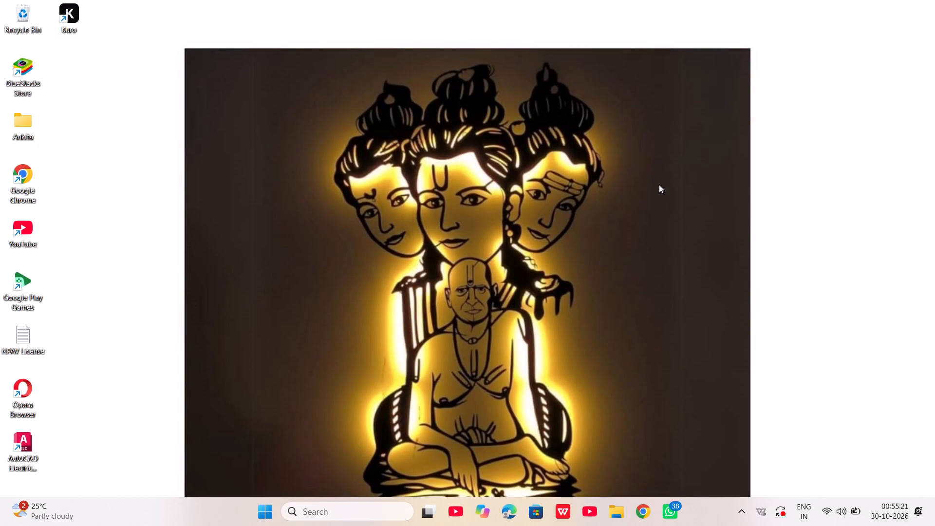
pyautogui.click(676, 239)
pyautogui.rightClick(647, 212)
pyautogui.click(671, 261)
# Open the computer's power options.
pyautogui.click(261, 509)
pyautogui.click(628, 475)
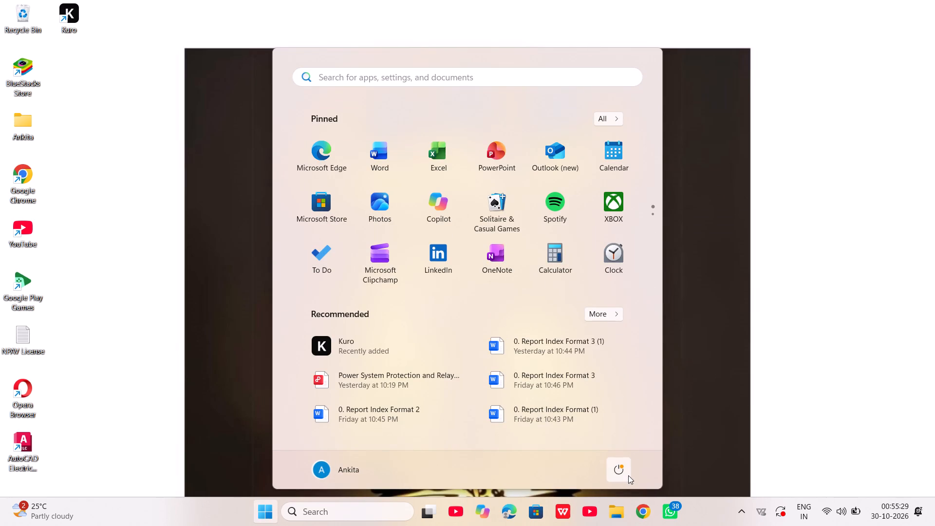